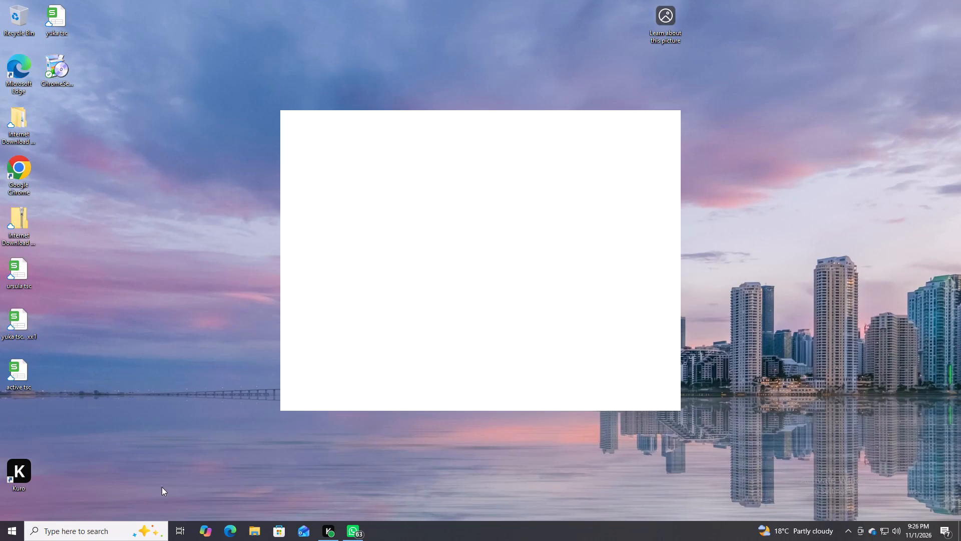
Launch WPS Office.
left_click(14, 529)
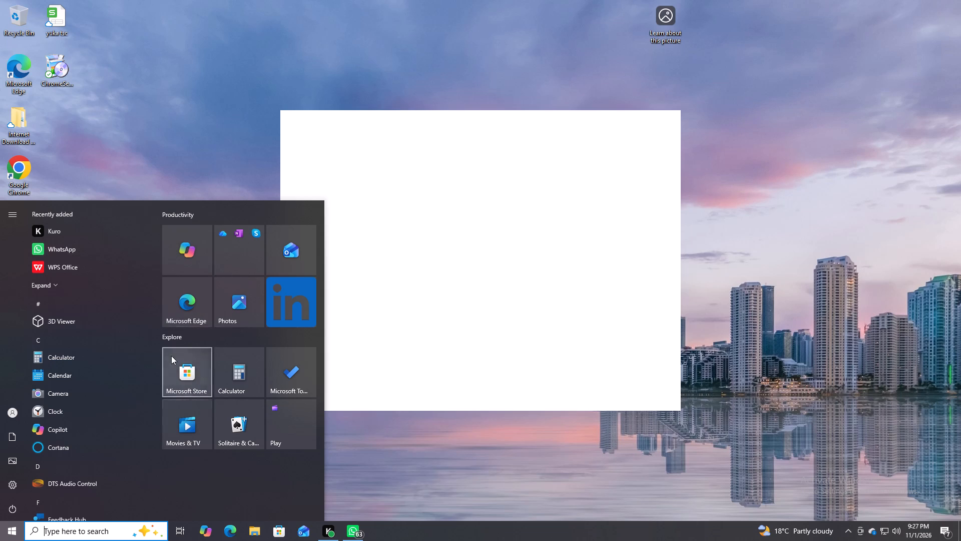
left_click(52, 265)
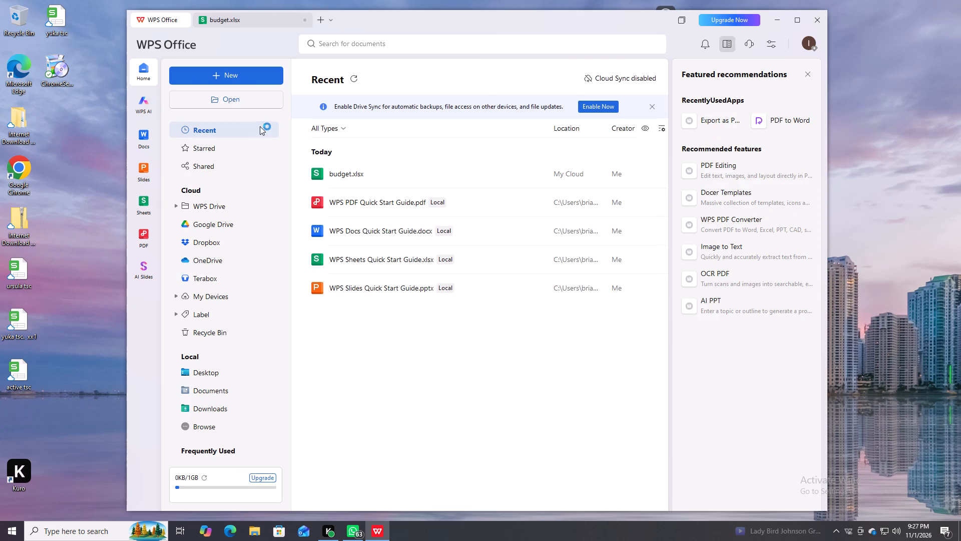
Open the spreadsheet budget.xlsx from the recent documents.
left_click(373, 177)
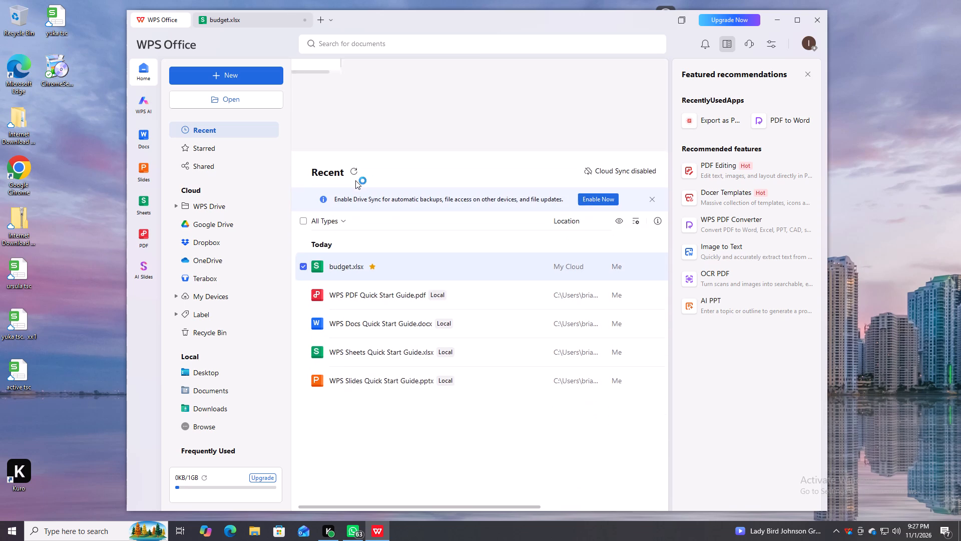
double_click(421, 272)
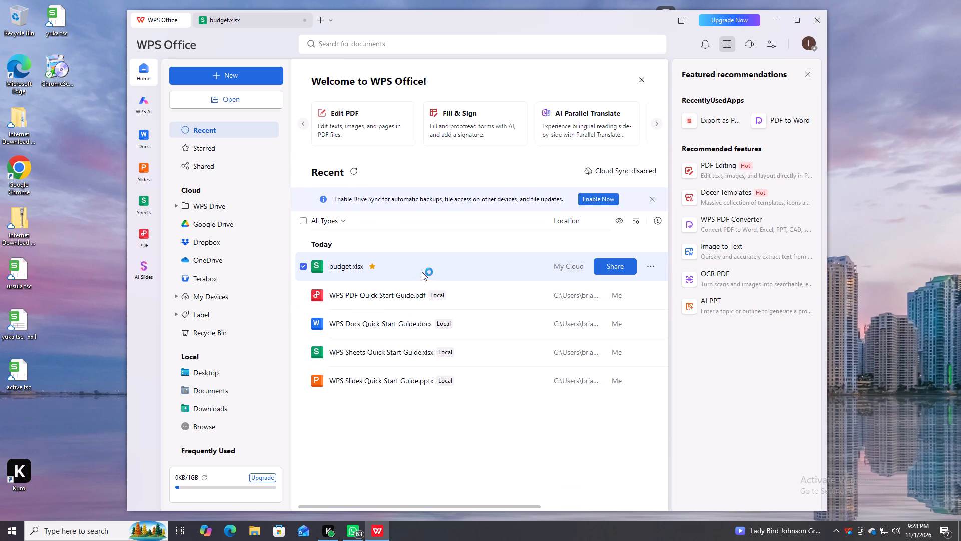
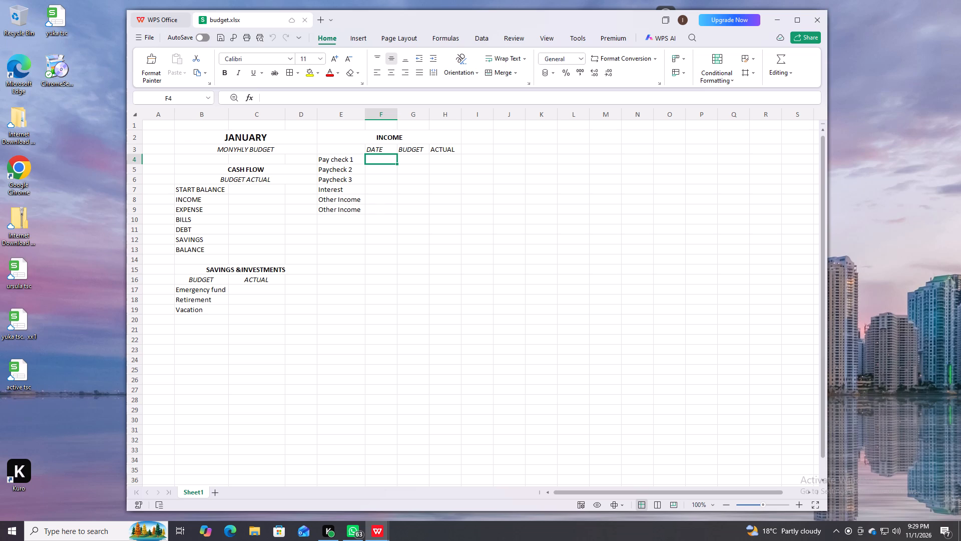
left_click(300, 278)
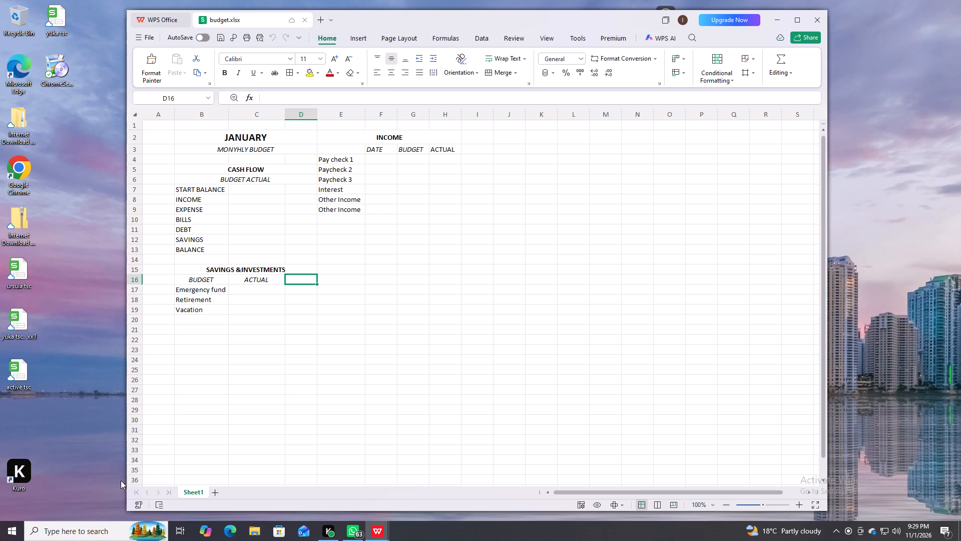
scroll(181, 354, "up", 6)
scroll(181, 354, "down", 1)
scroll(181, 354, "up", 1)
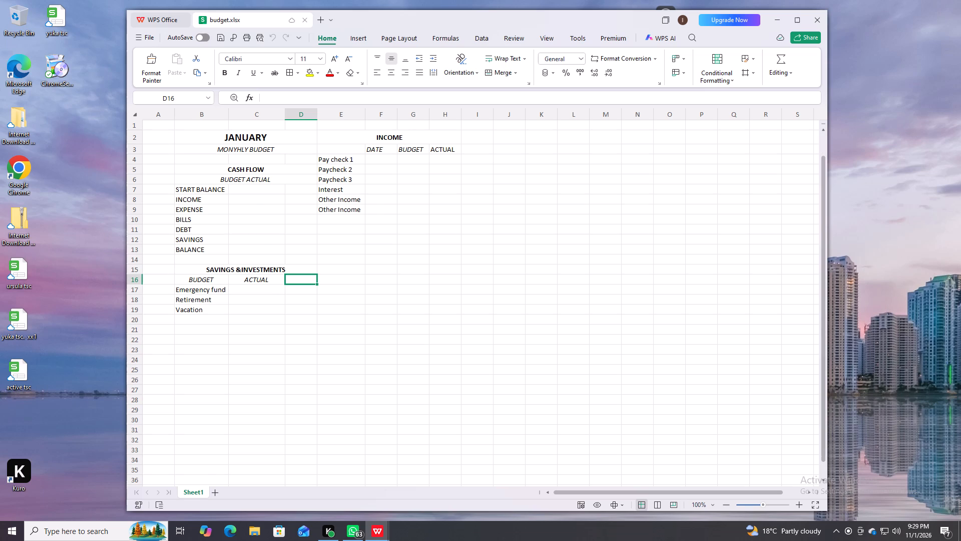
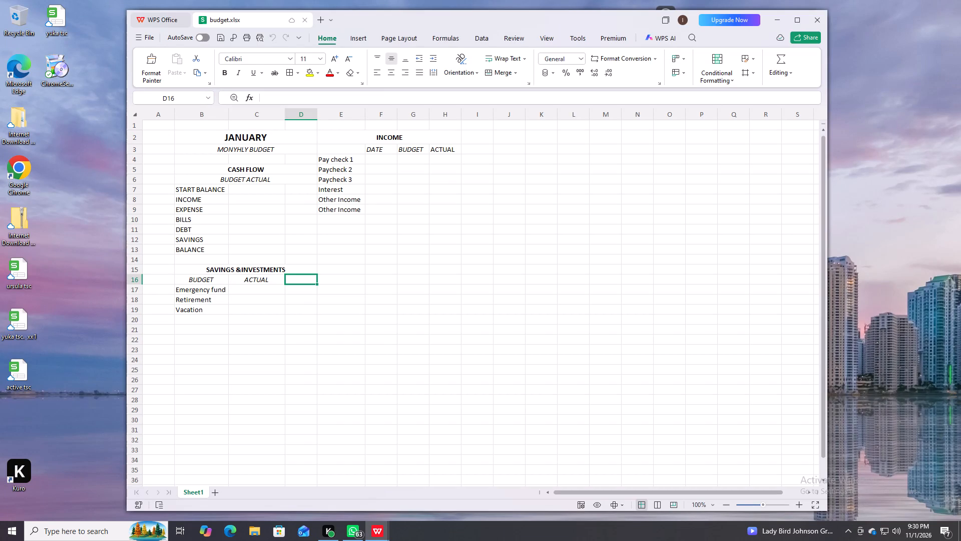
Merge cells E15 through H15 into a single cell beneath the income section.
left_click(346, 268)
left_click_drag(346, 268, 346, 268)
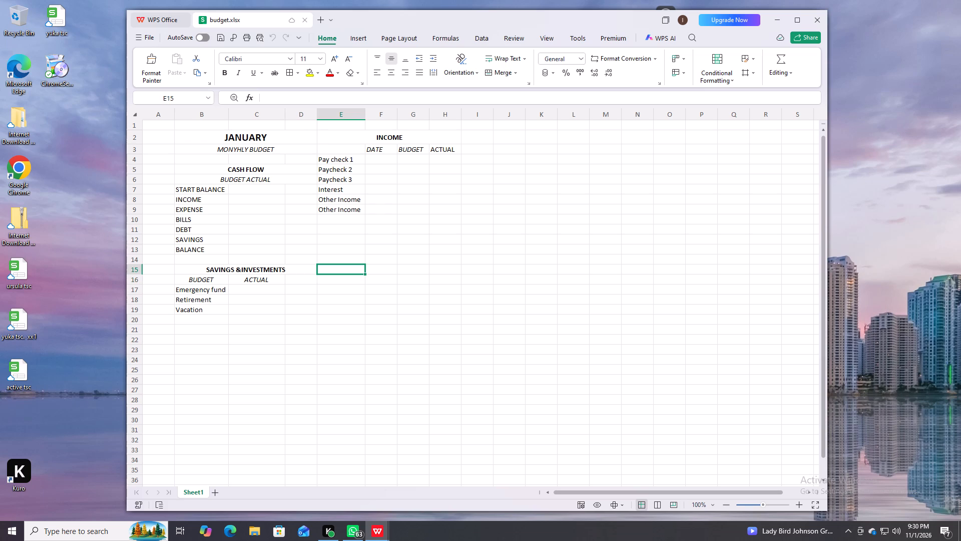
left_click_drag(346, 268, 466, 275)
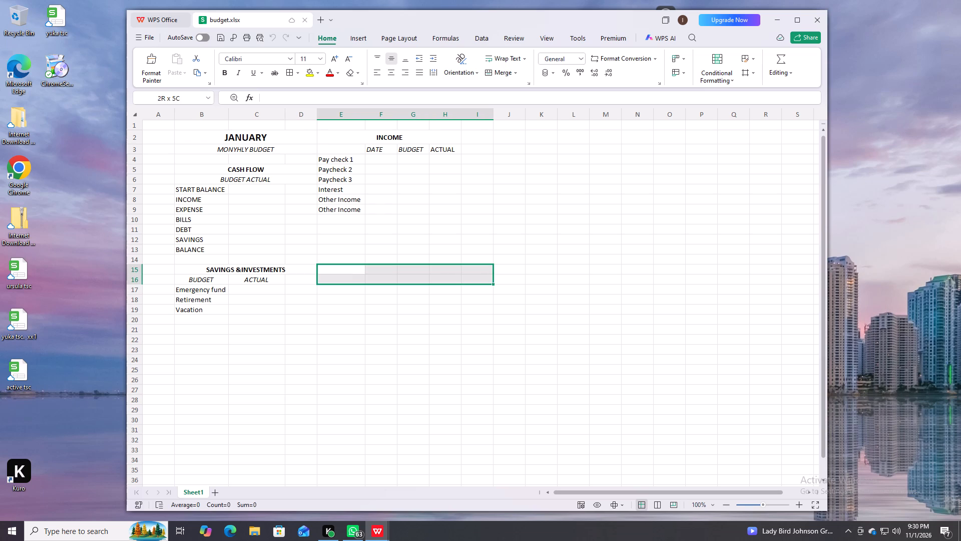
left_click_drag(466, 275, 453, 266)
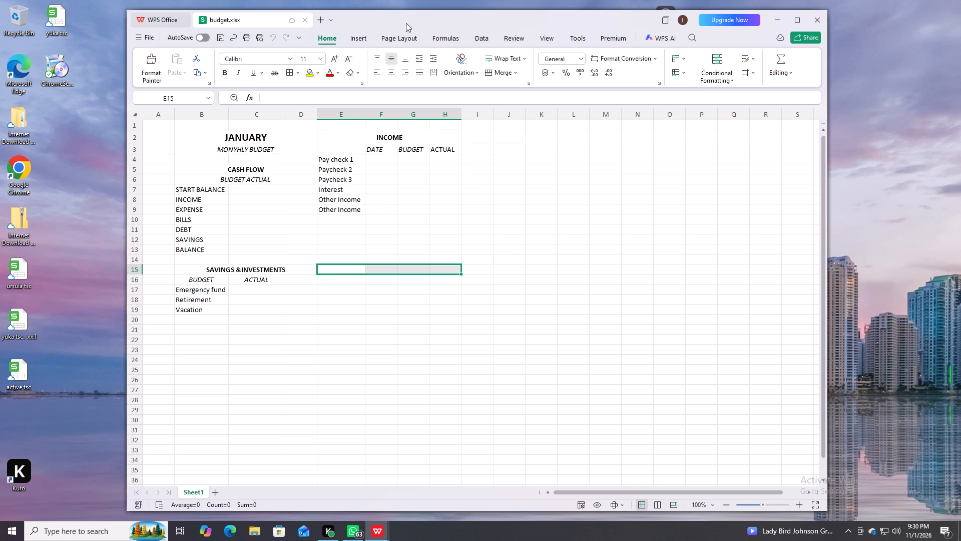
left_click(516, 71)
left_click(506, 142)
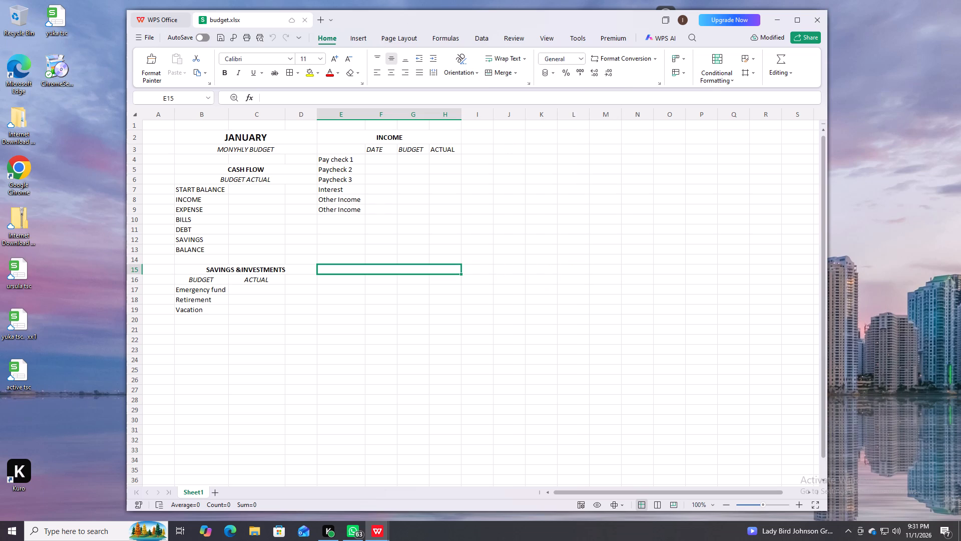
Enter the heading EXPENSES in the merged cell E15:H15, centred horizontally and bold.
double_click(341, 270)
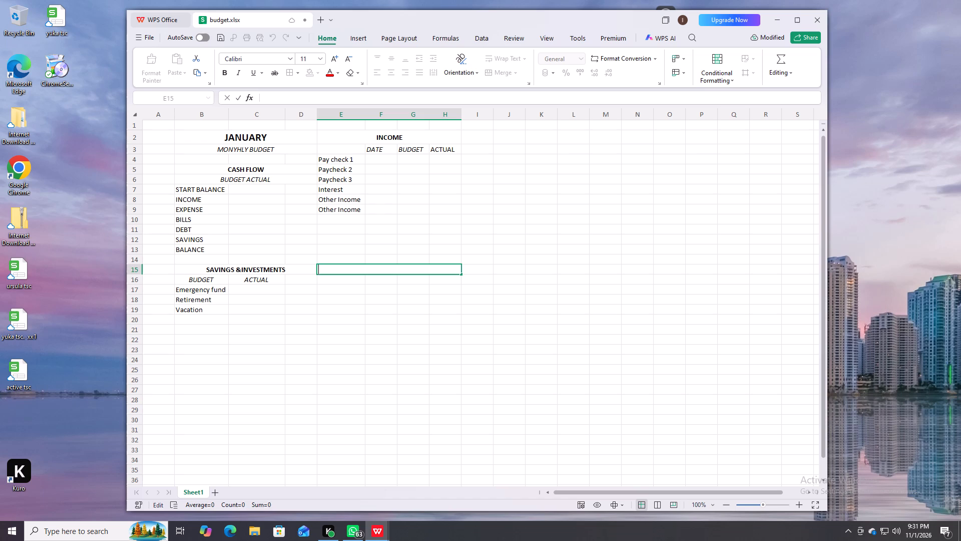
key("e")
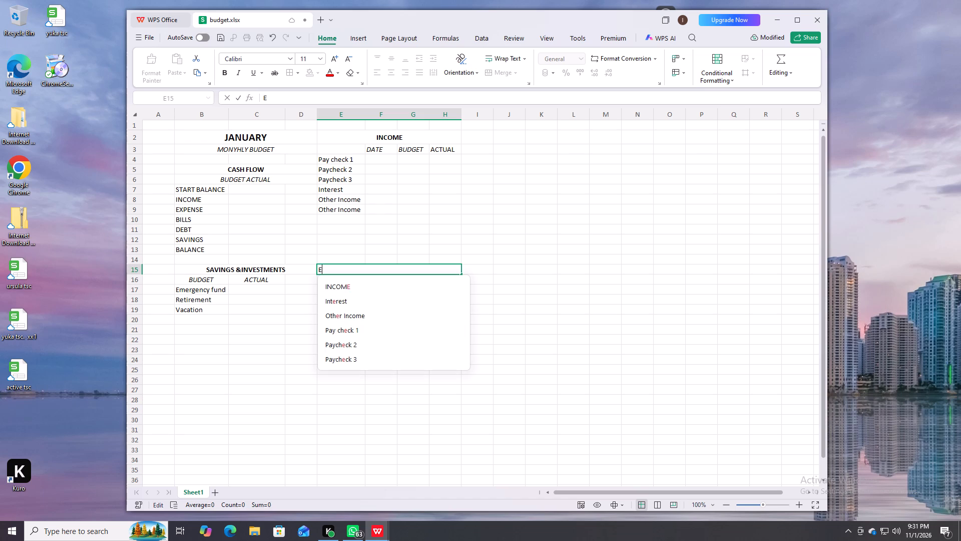
key("x")
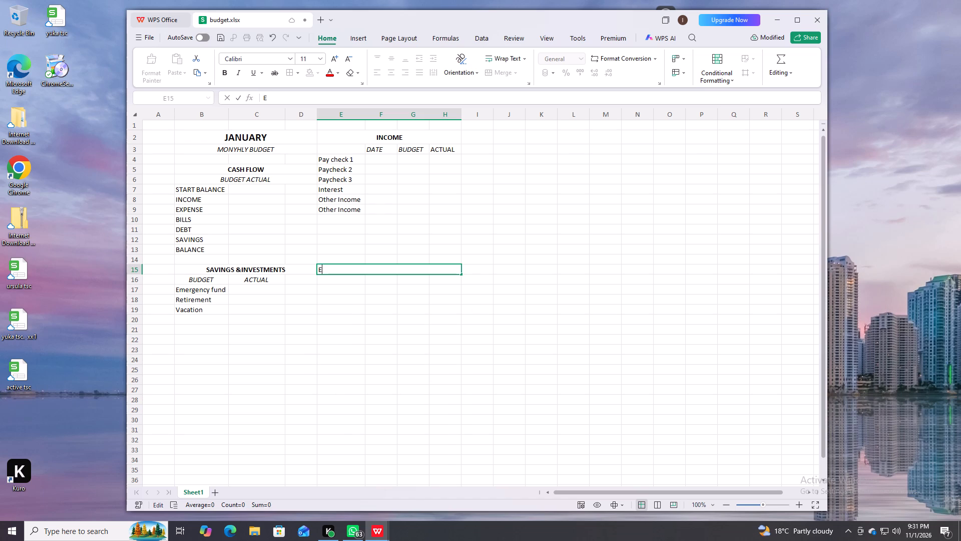
type("PENSES")
left_click(384, 283)
left_click(375, 269)
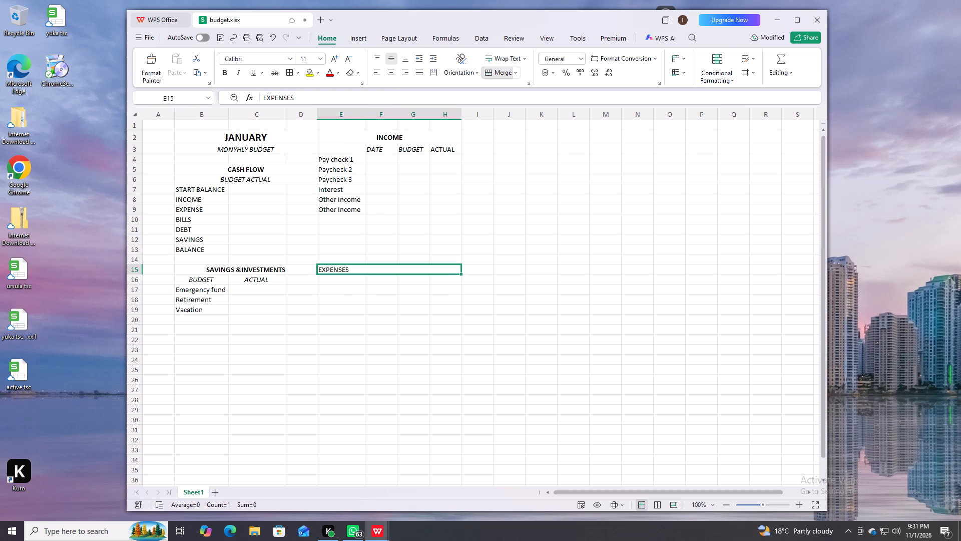
left_click(391, 72)
left_click(224, 77)
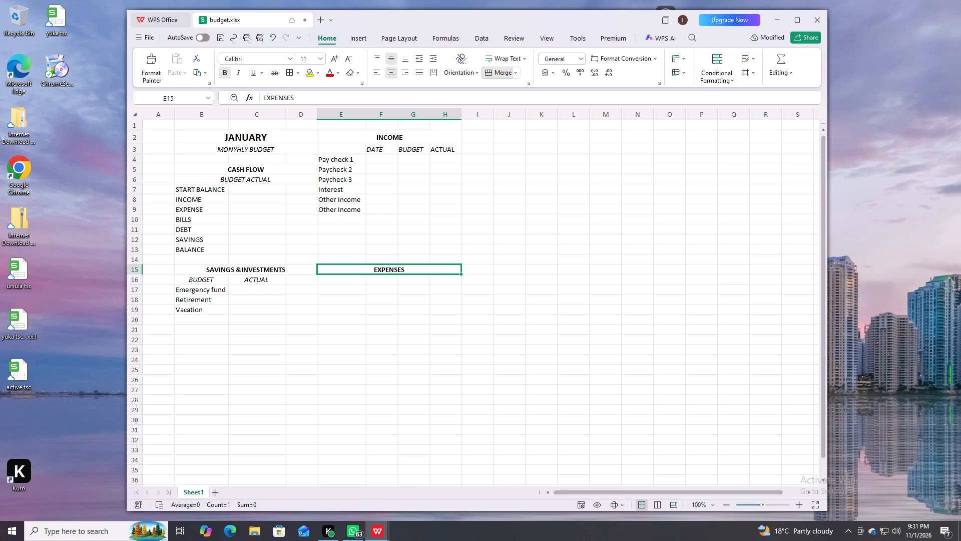
Enter the column headings DATE, BUDGET and ACTUAL in cells F16, G16 and H16 under EXPENSES.
left_click(381, 281)
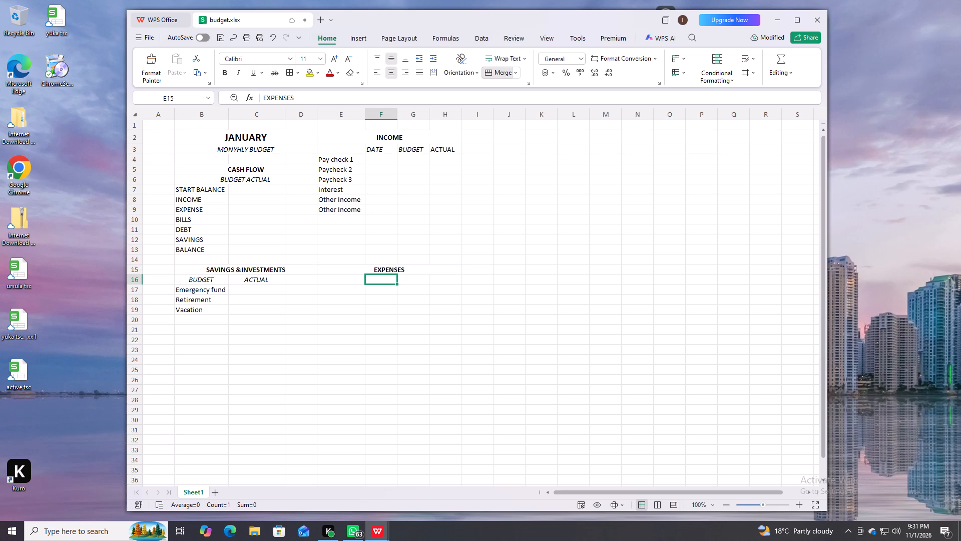
type("DATE")
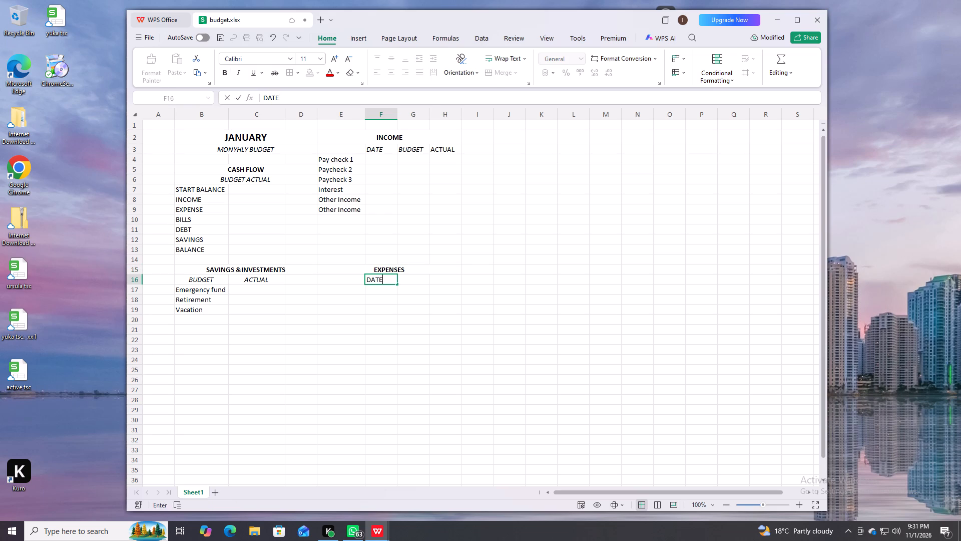
key("Right")
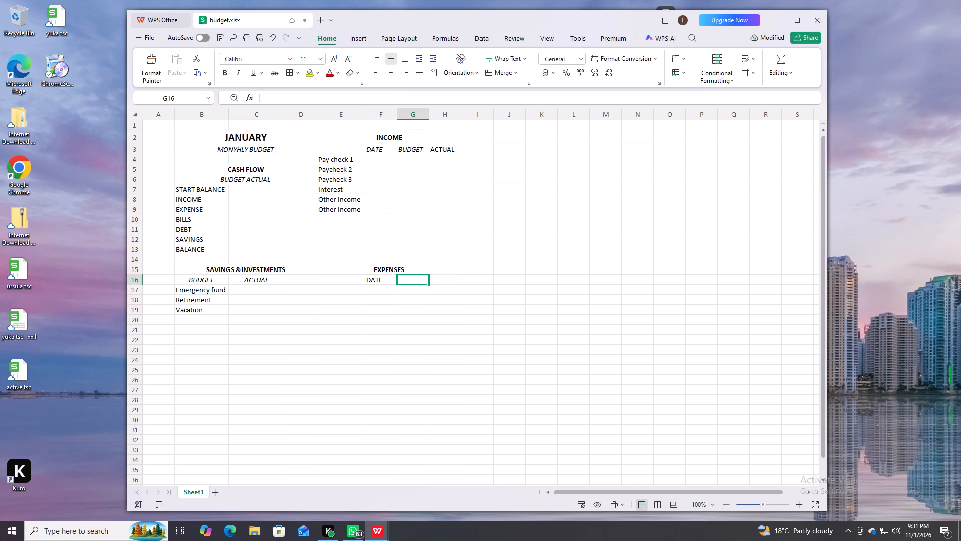
key("b")
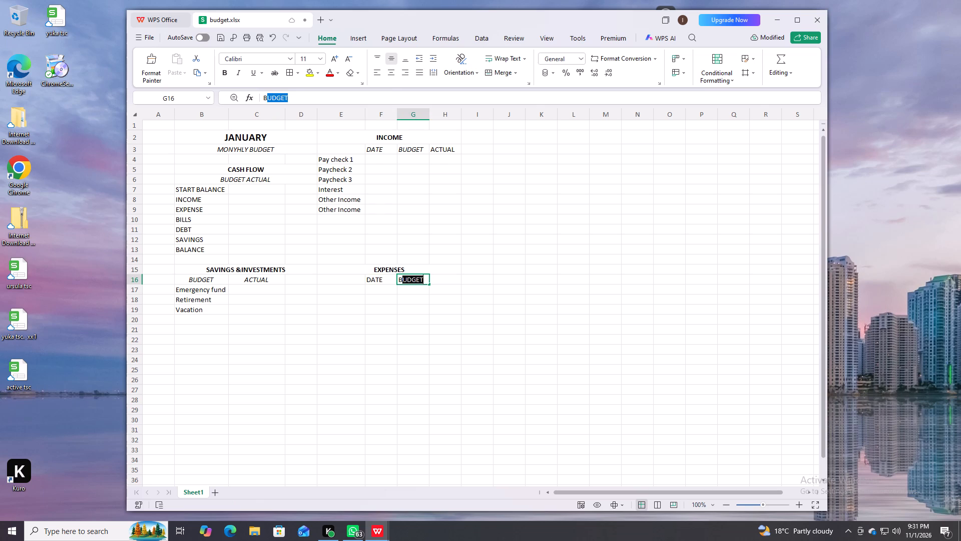
type("UDGET")
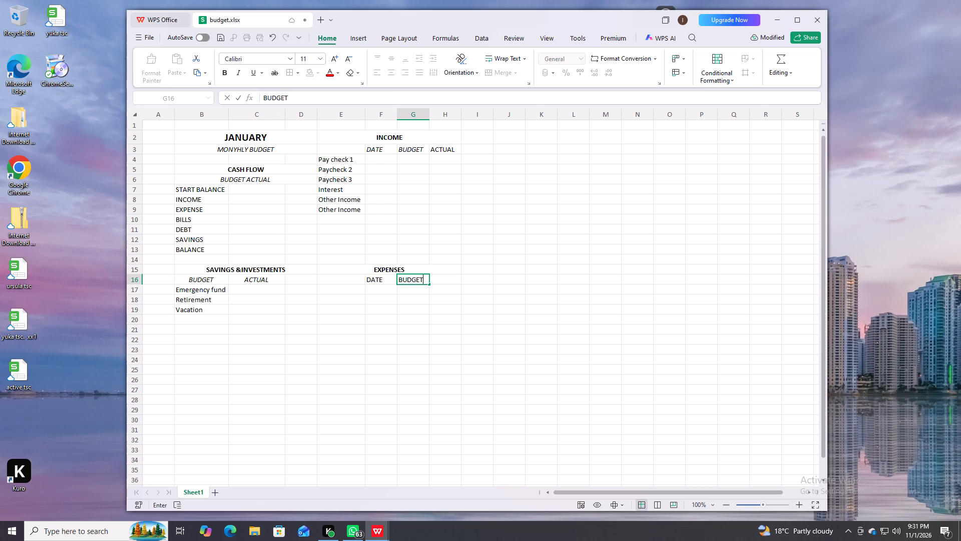
key("Right")
type("ACTUA")
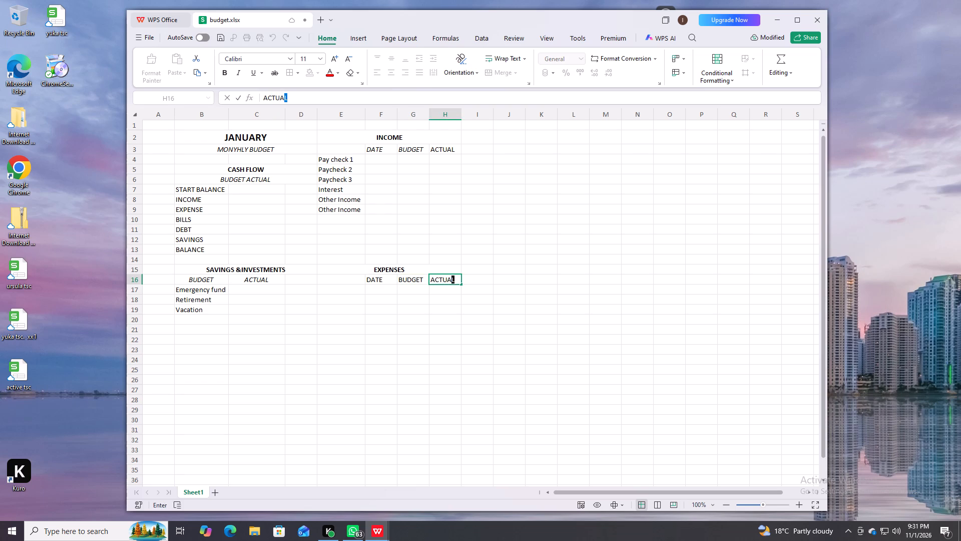
Format the DATE, BUDGET and ACTUAL headings in F16:H16 as bold and italic.
left_click_drag(389, 280, 404, 283)
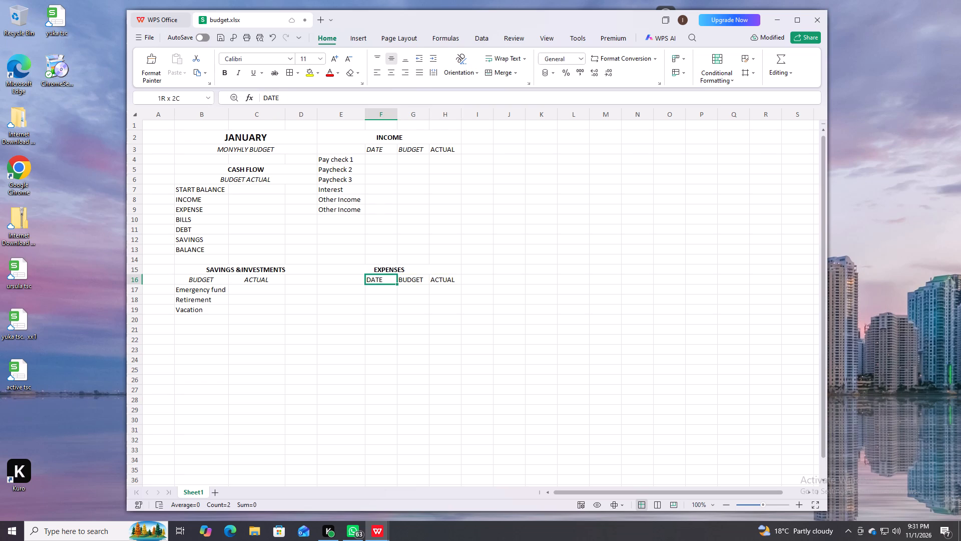
left_click_drag(404, 283, 453, 281)
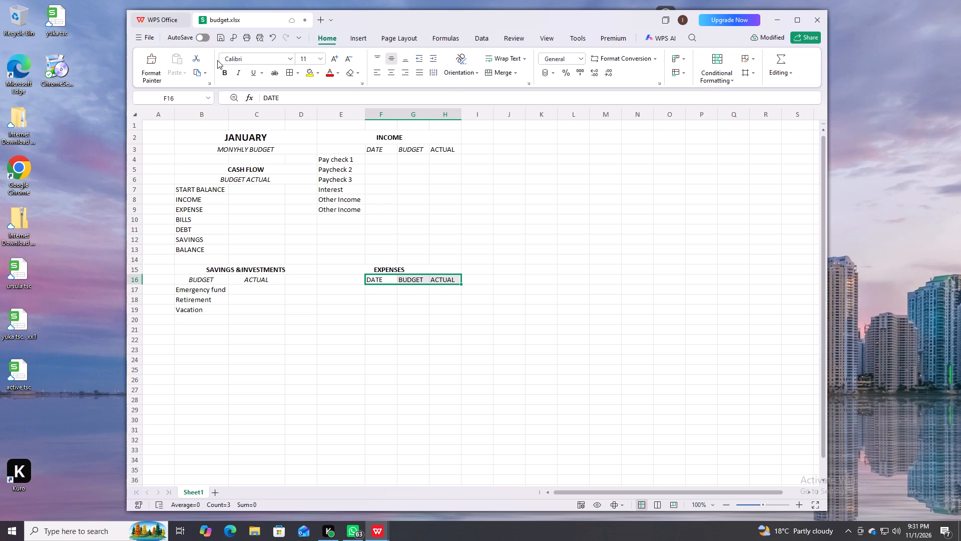
left_click(221, 71)
left_click(241, 71)
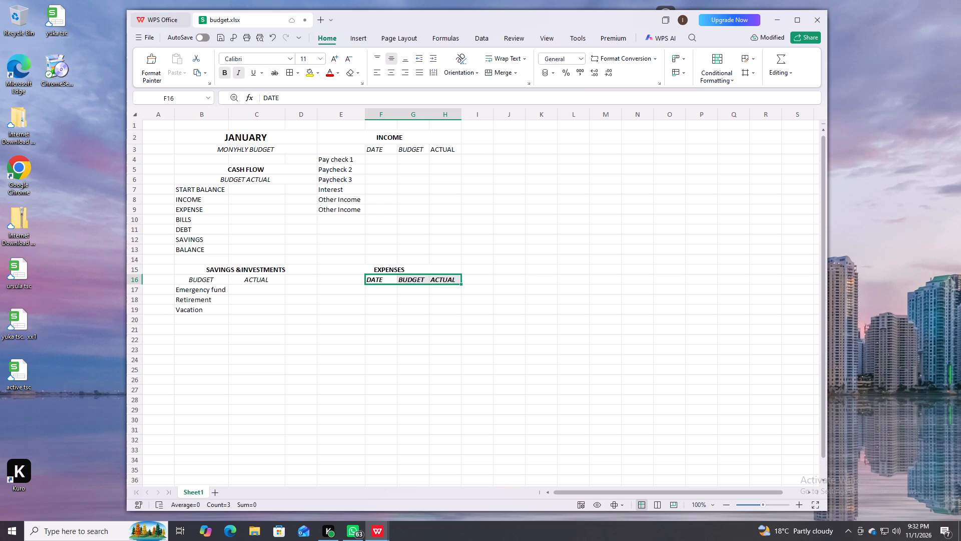
Enter the expense categories Groceries in cell E17 and Dining out in cell E18.
left_click(348, 290)
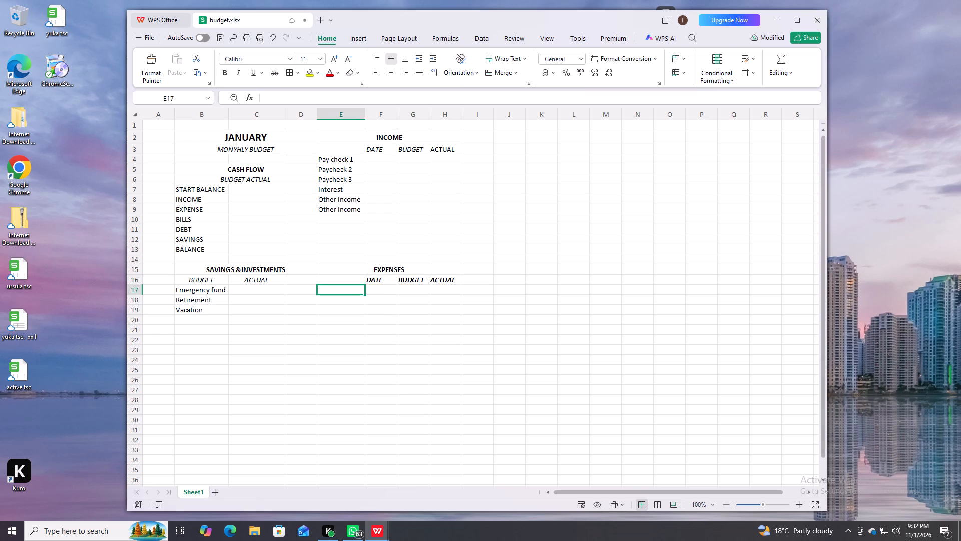
key("g")
key("r")
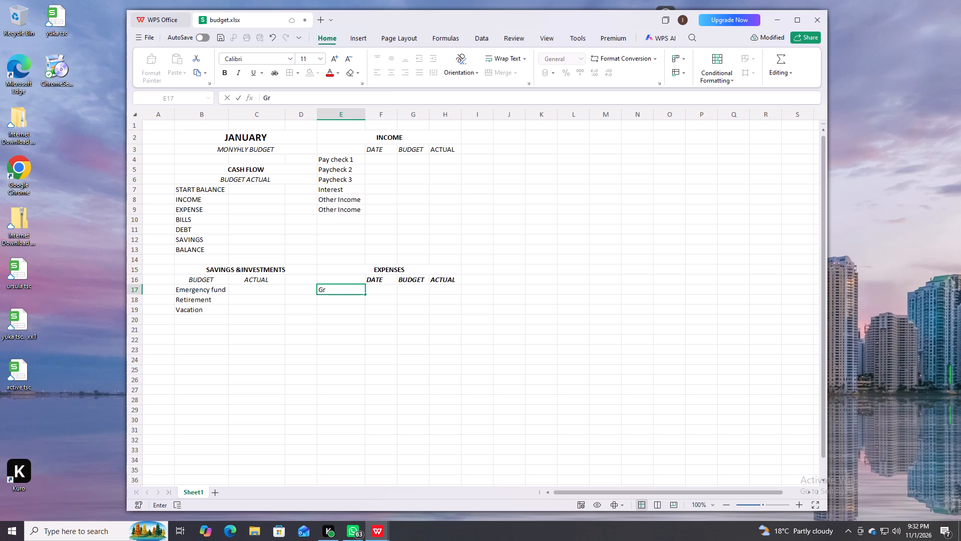
type("ocer")
type("ies")
key("Down")
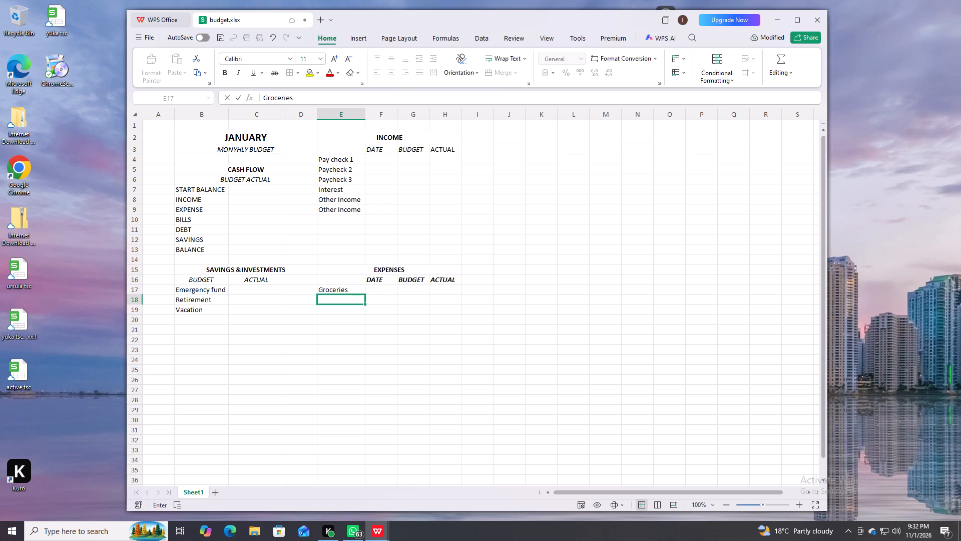
key("d")
type("ining")
key("space")
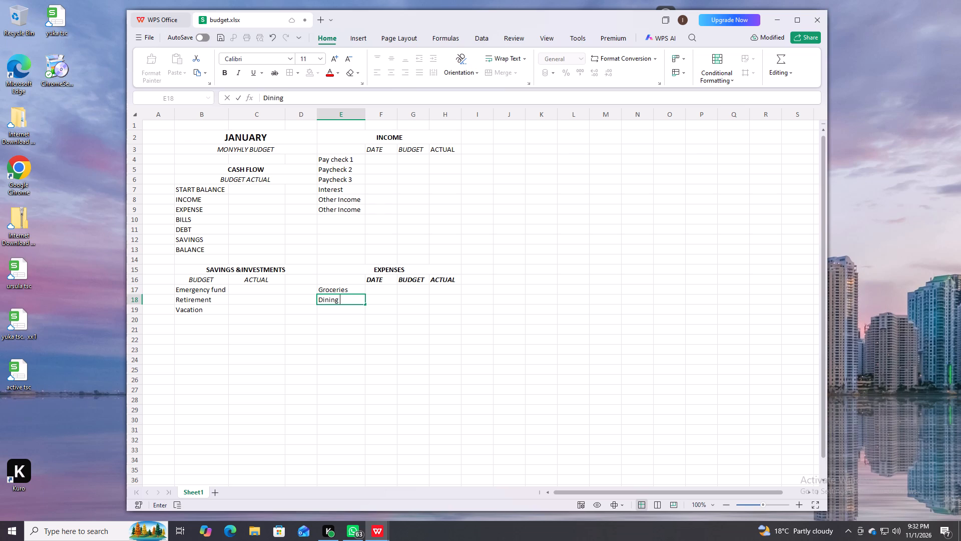
type("out")
key("Down")
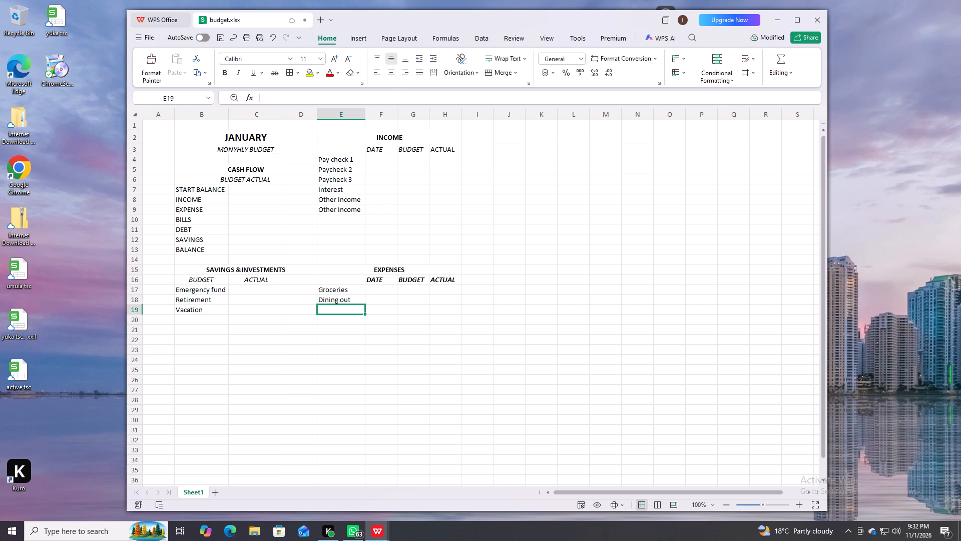
Enter the expense category Ride share in cell E19, below Dining out.
key("r")
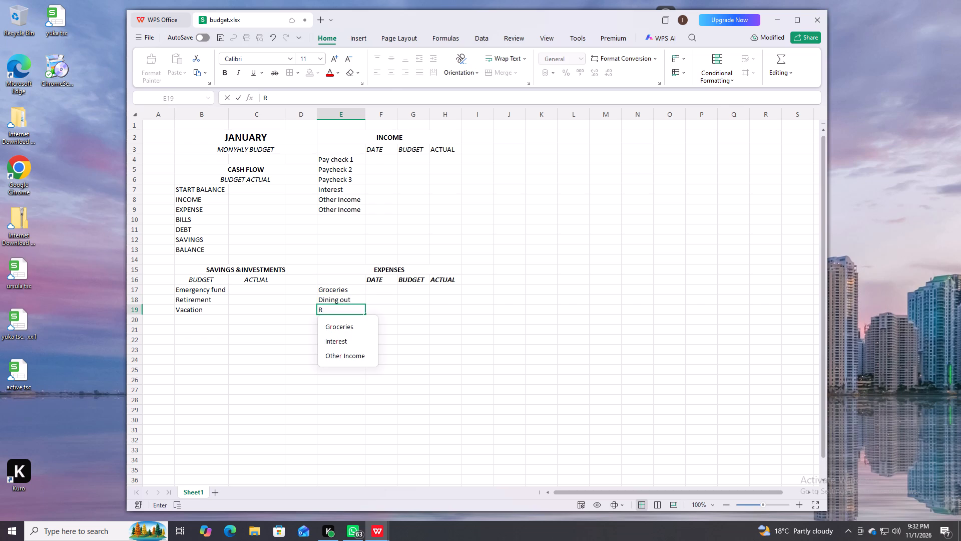
type("ide")
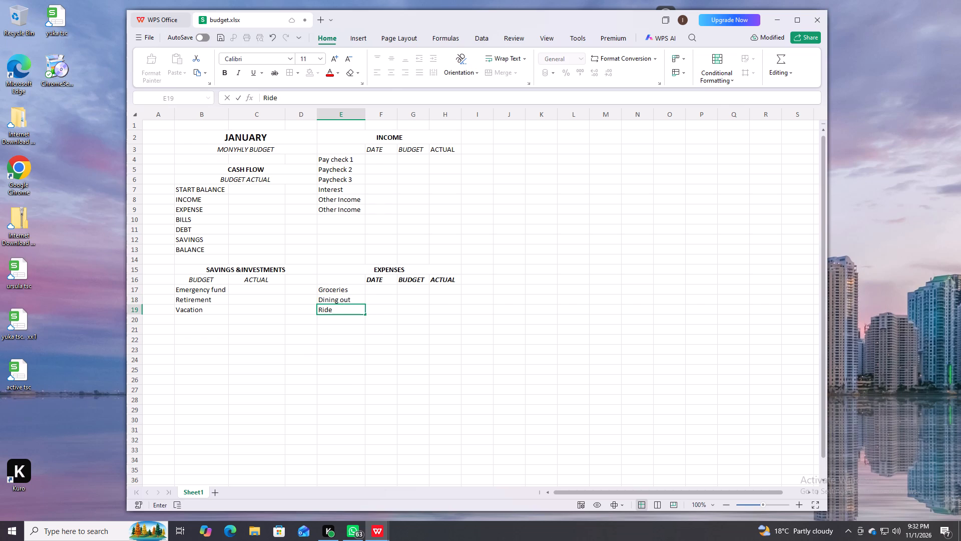
key("space")
type("s")
type("haew")
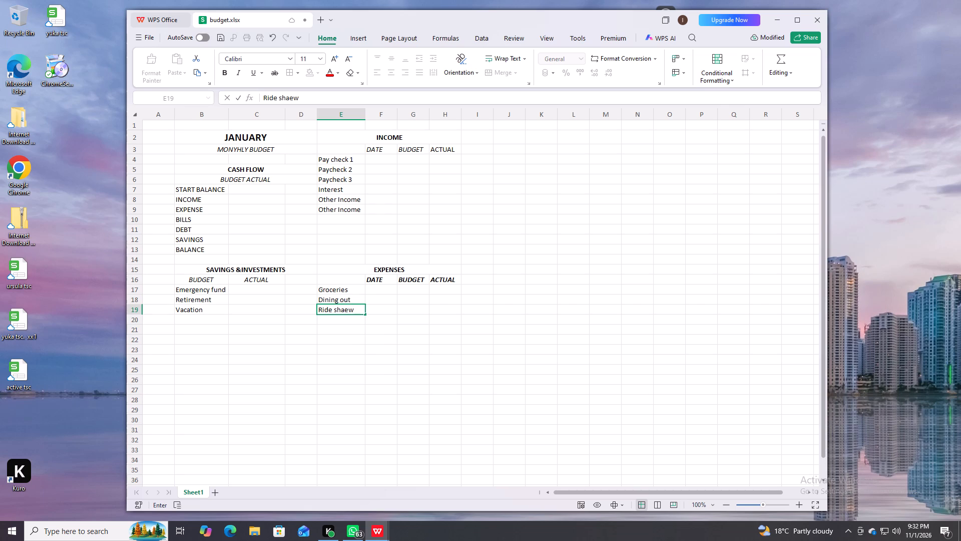
key("BackSpace")
key("BackSpace")
type("re")
key("Down")
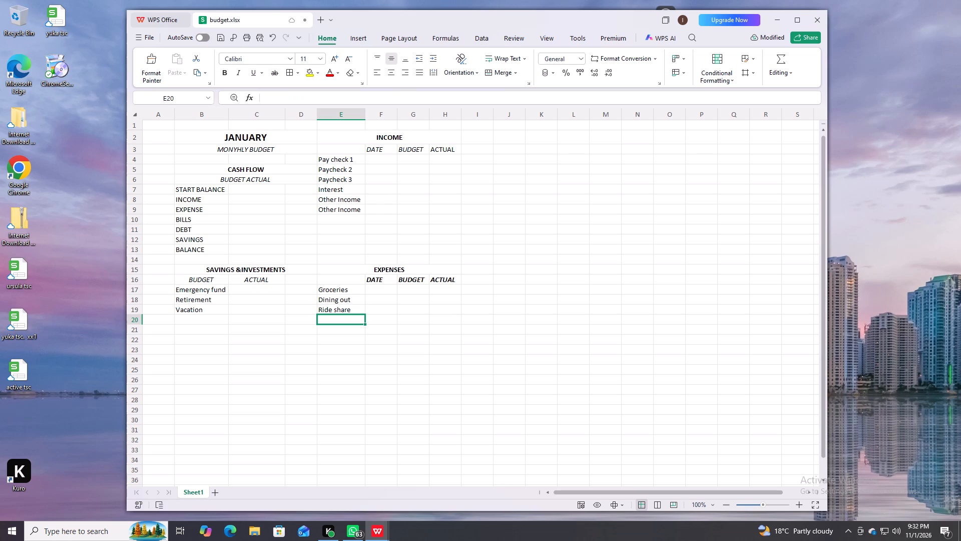
Enter the expense categories Home supplies in cell E20 and Entertainment in cell E21.
key("h")
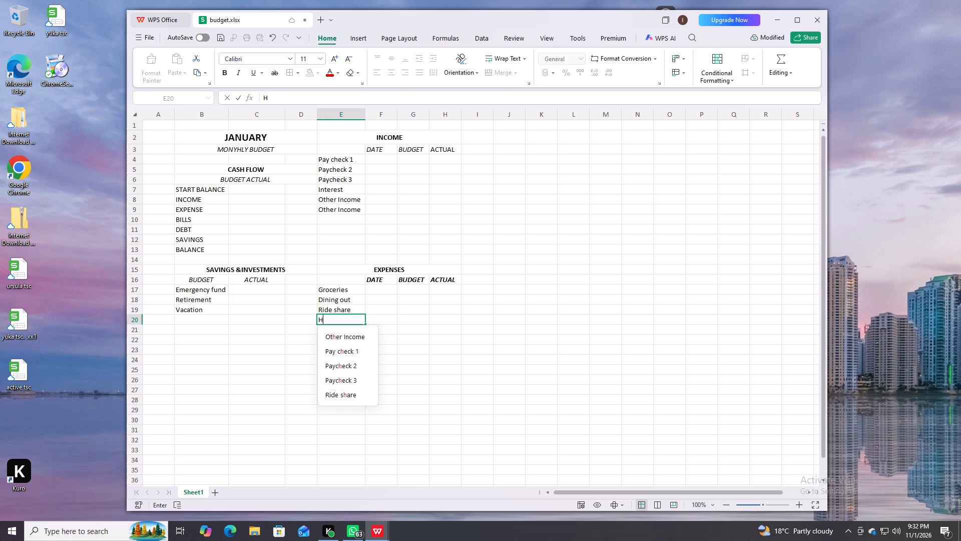
type("ome")
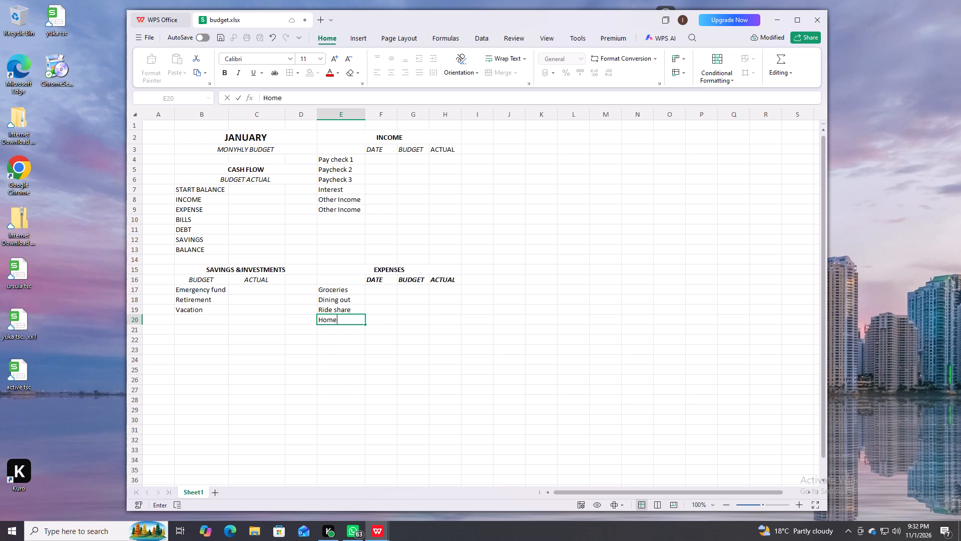
key("space")
type("s")
key("u")
type("pplies")
key("Down")
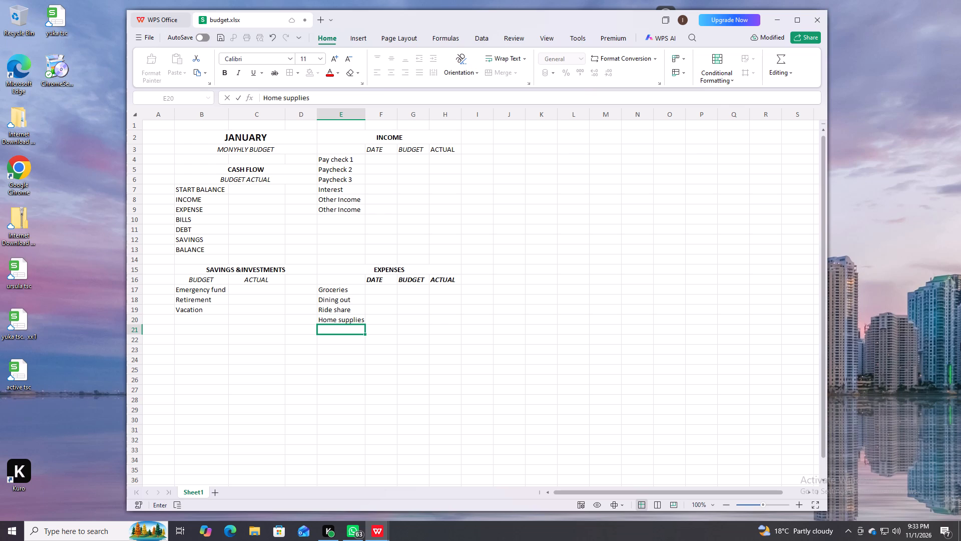
key("e")
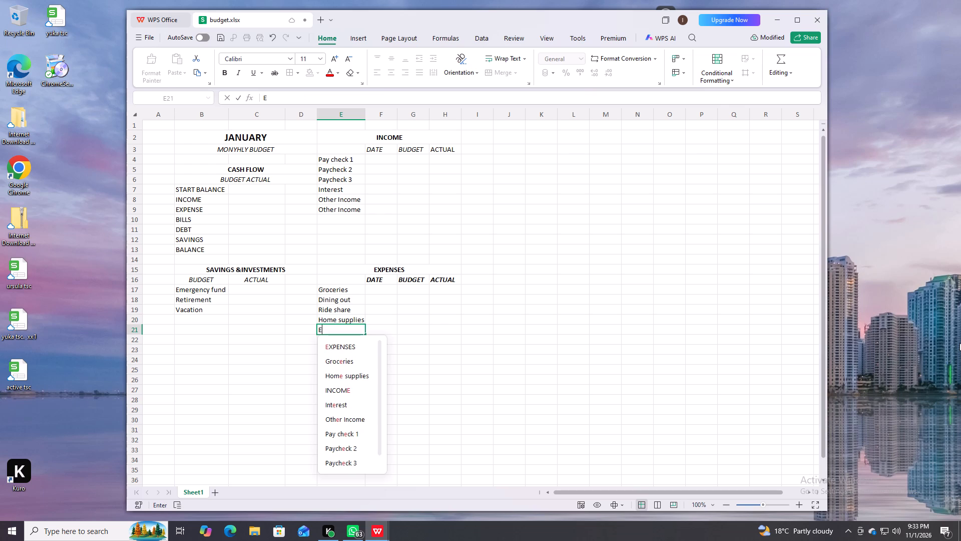
key("n")
type("terta")
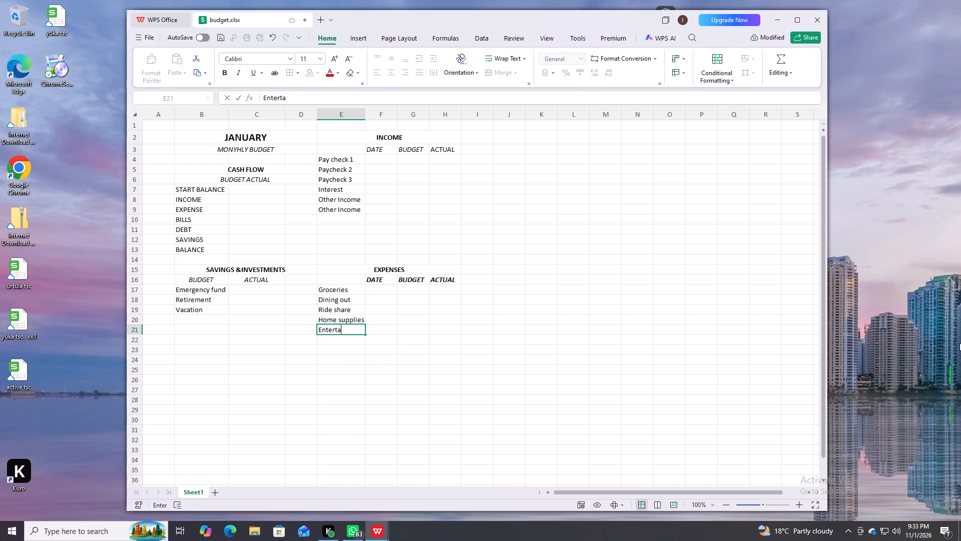
key("i")
type("nment")
key("Down")
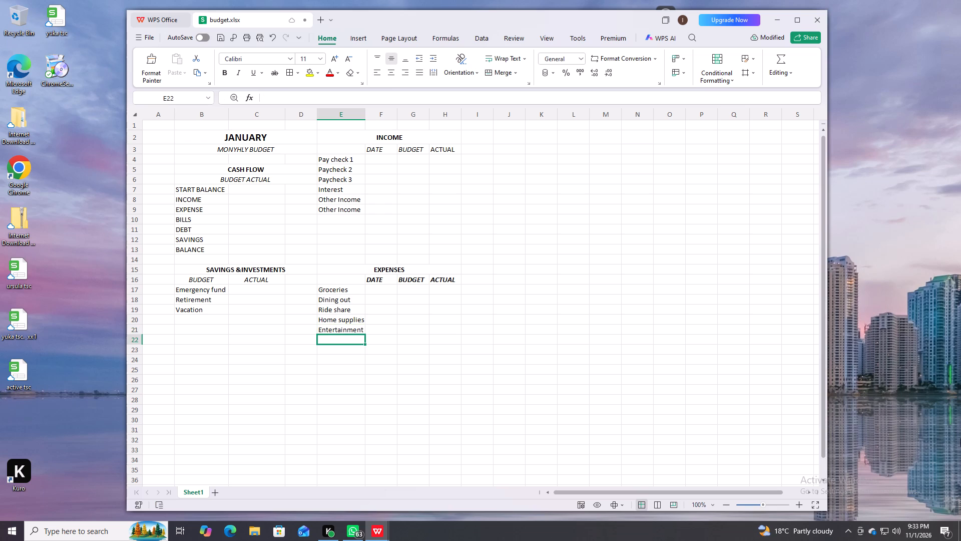
Enter the expense categories Personal care in cell E22 and Books &Hobbies in cell E23.
key("p")
type("ers")
type("ona")
type("l")
key("space")
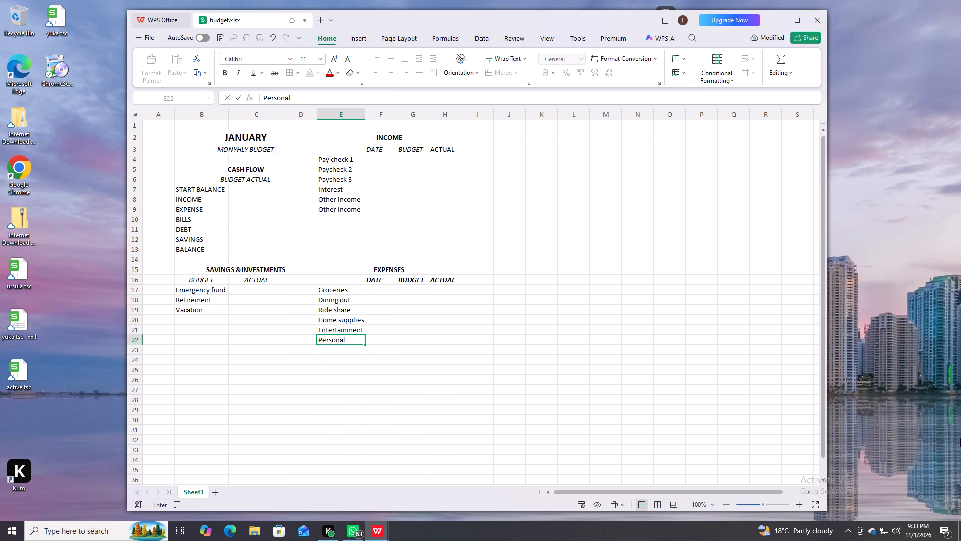
type("care")
key("Down")
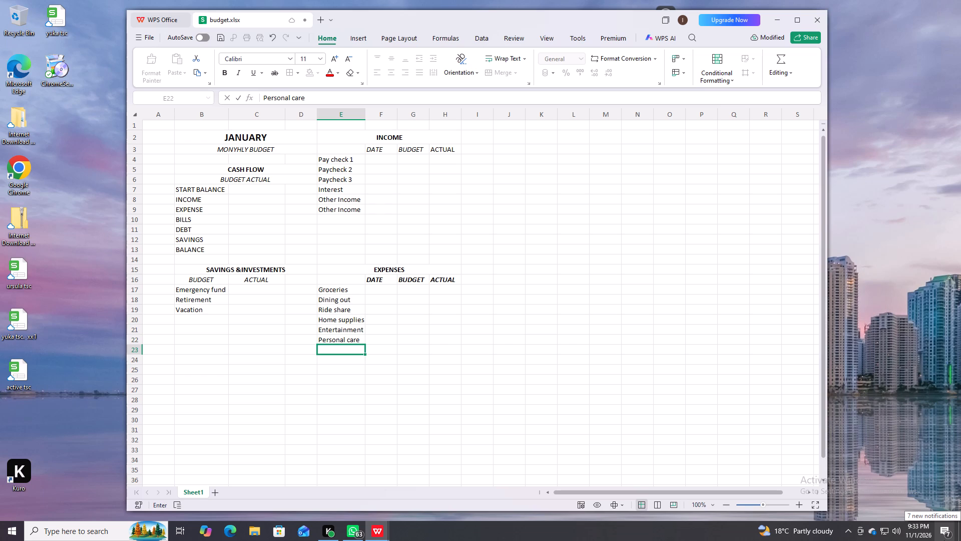
key("b")
type("ooks")
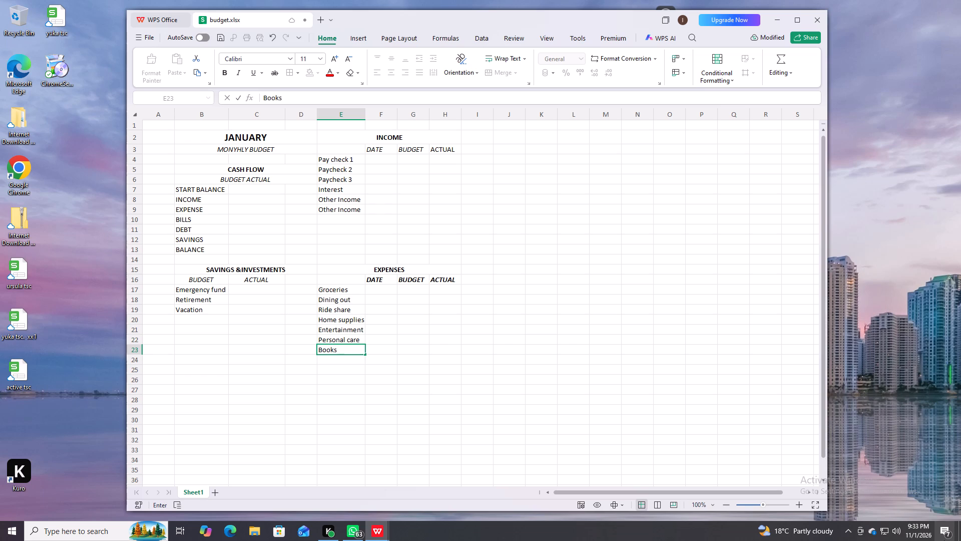
key("space")
key("shift+ampersand")
key("h")
type("ob")
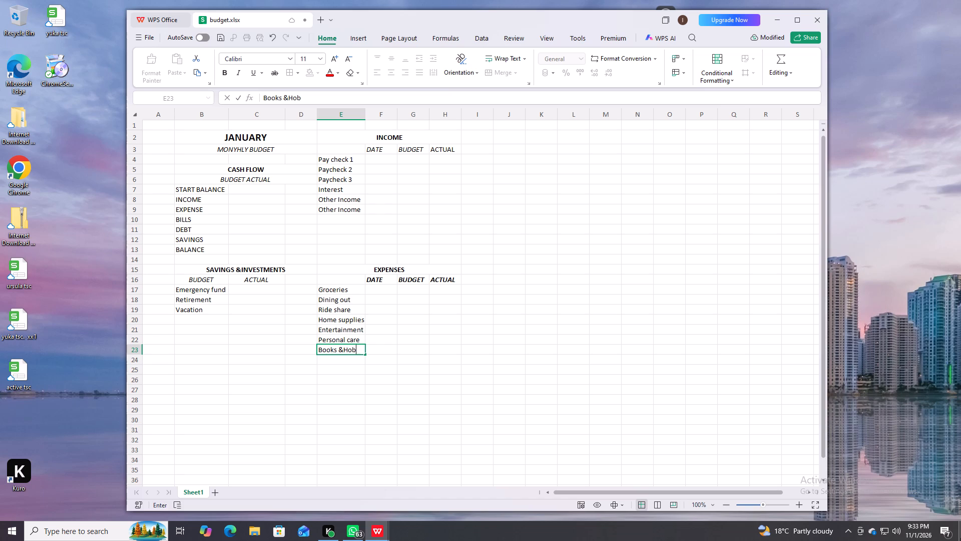
type("bies")
Widen column E to about 15.29 so that the longest expense category fits.
left_click(355, 115)
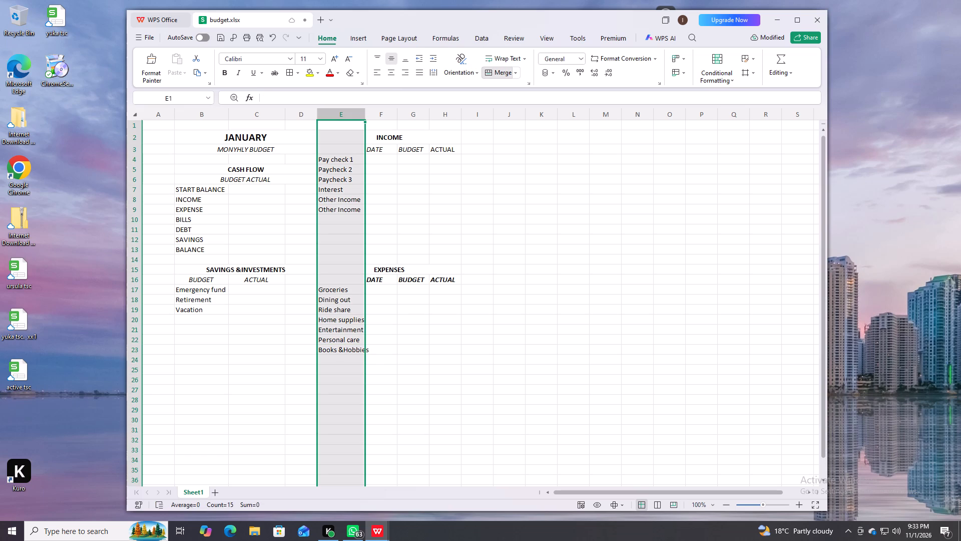
left_click_drag(365, 113, 365, 114)
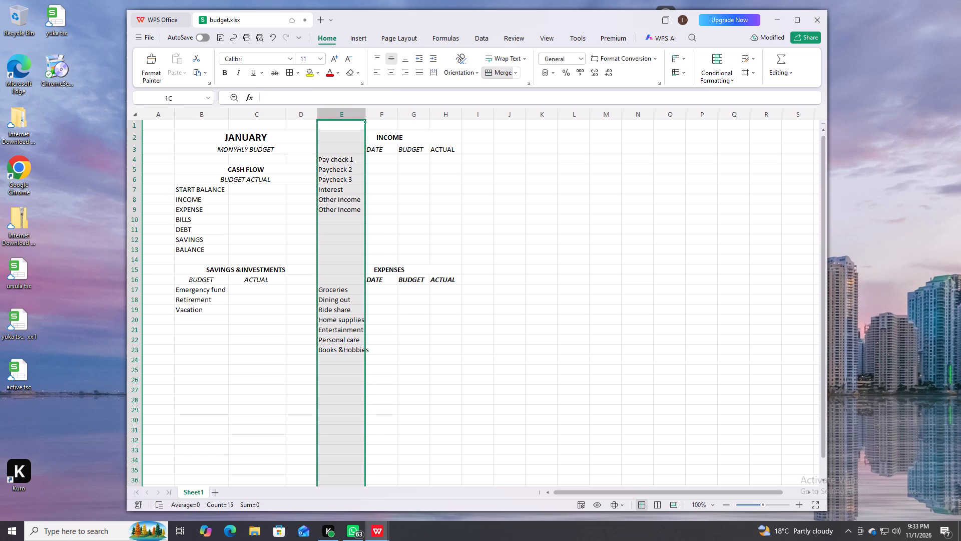
left_click_drag(365, 114, 373, 118)
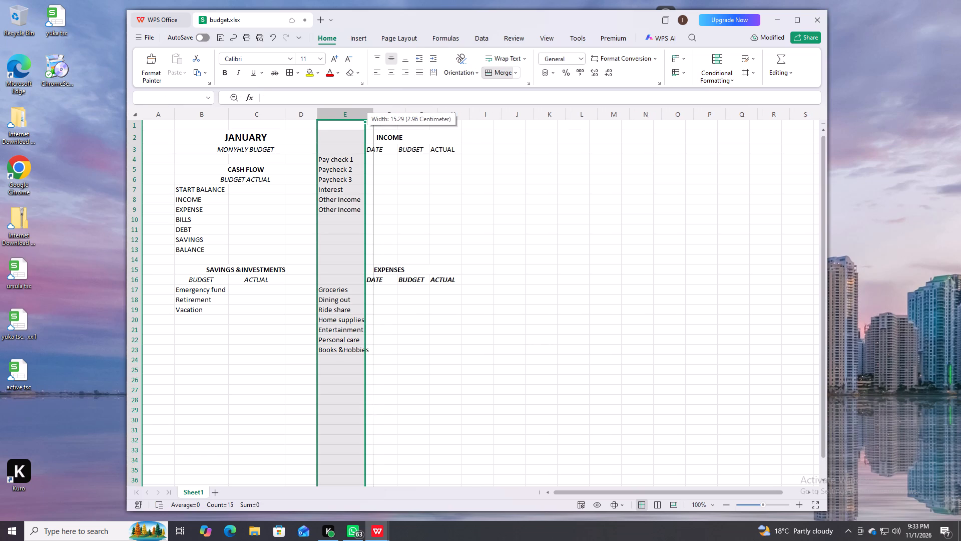
left_click_drag(373, 118, 372, 119)
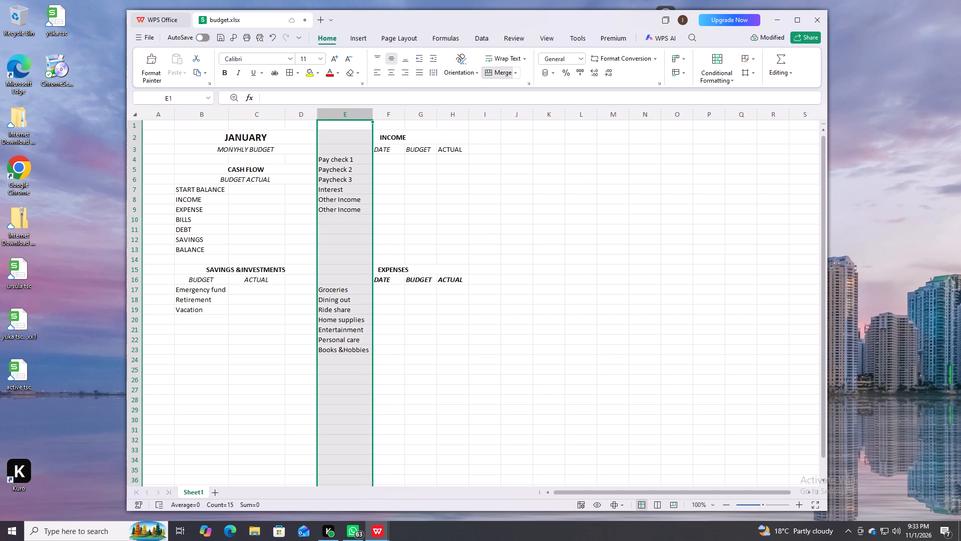
Merge cells I15:L15 beside the EXPENSES heading into one heading cell.
left_click(475, 268)
left_click_drag(475, 268, 508, 272)
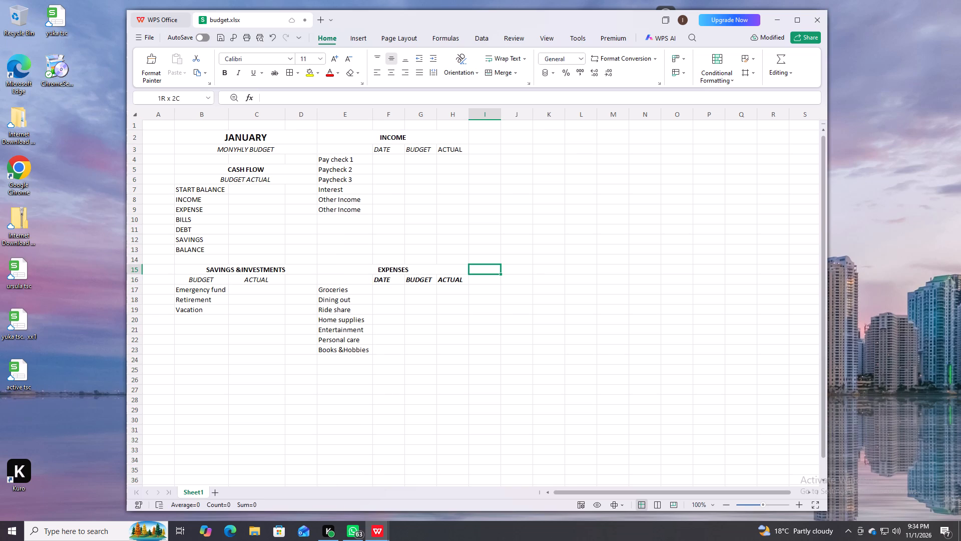
left_click_drag(508, 272, 574, 271)
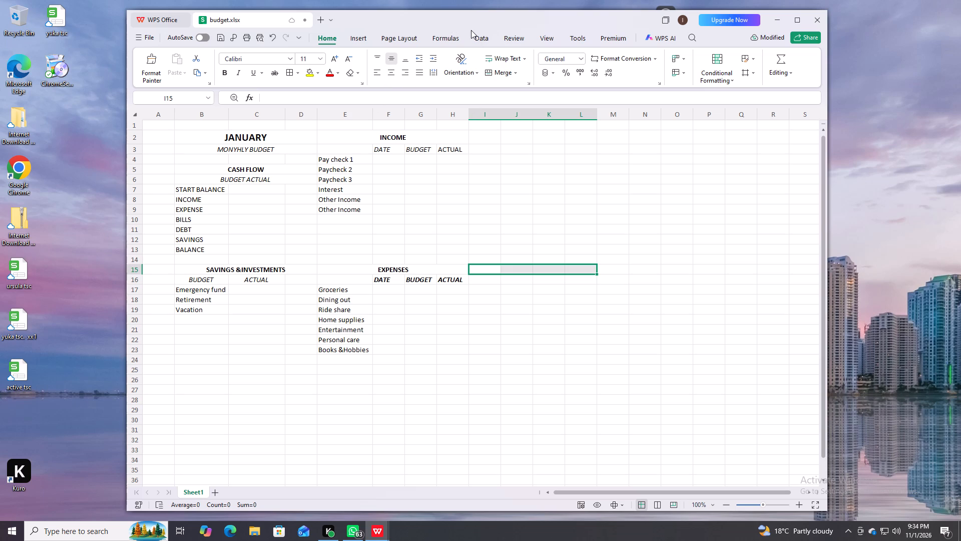
left_click(520, 73)
left_click(507, 137)
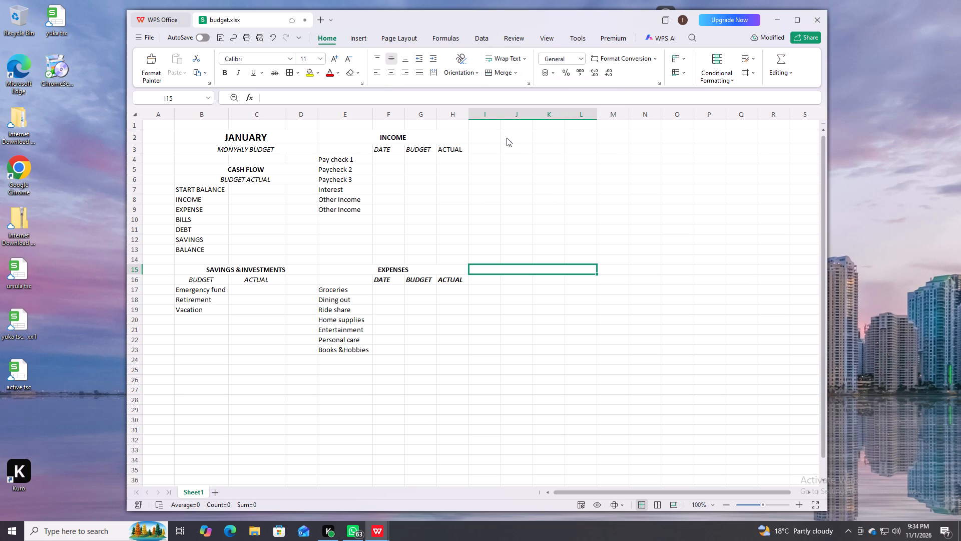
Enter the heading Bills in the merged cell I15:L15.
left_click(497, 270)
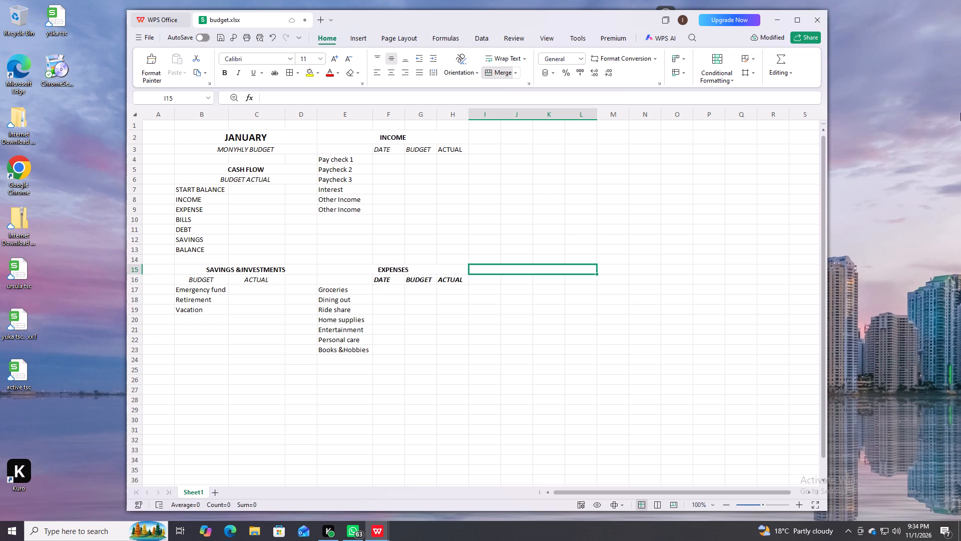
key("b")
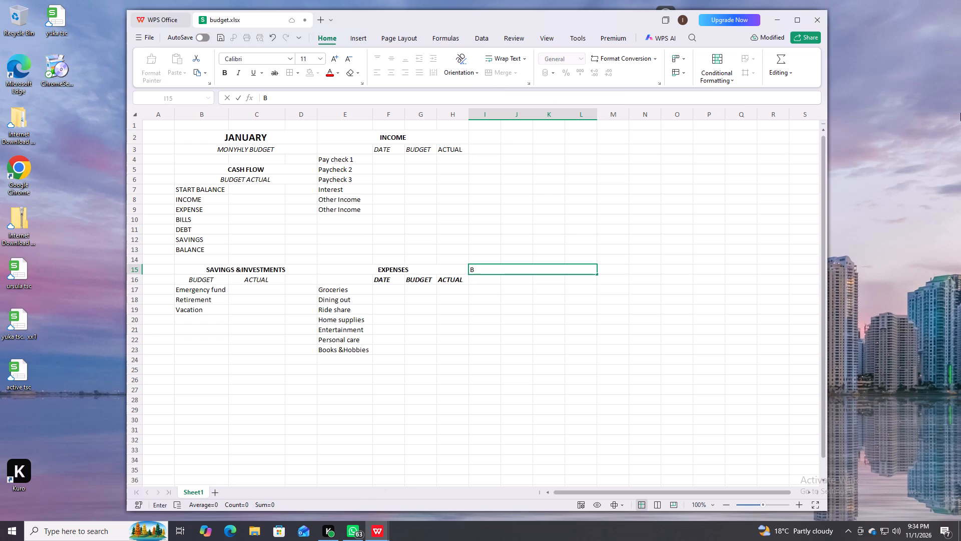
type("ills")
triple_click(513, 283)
Centre the heading in the merged cell I15:L15 horizontally and make it bold.
left_click(514, 267)
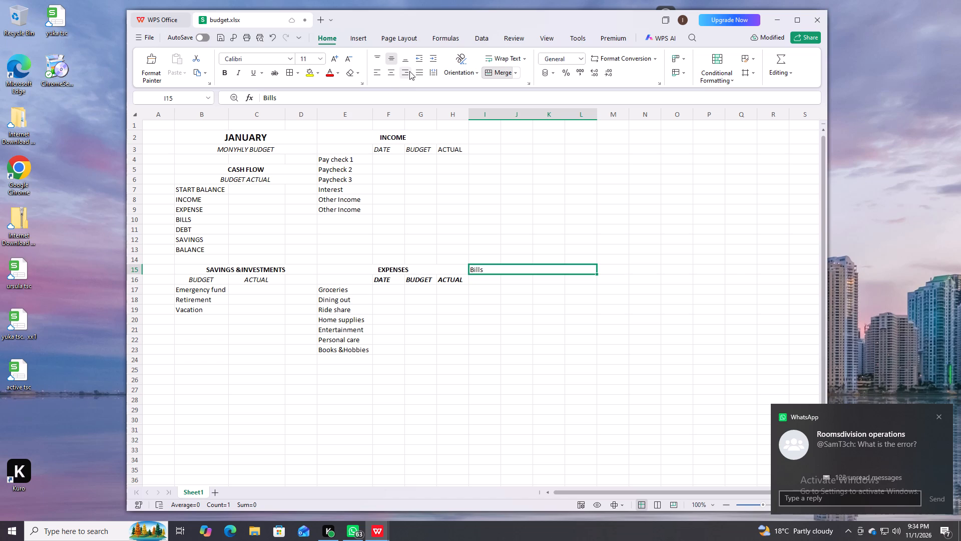
left_click(395, 70)
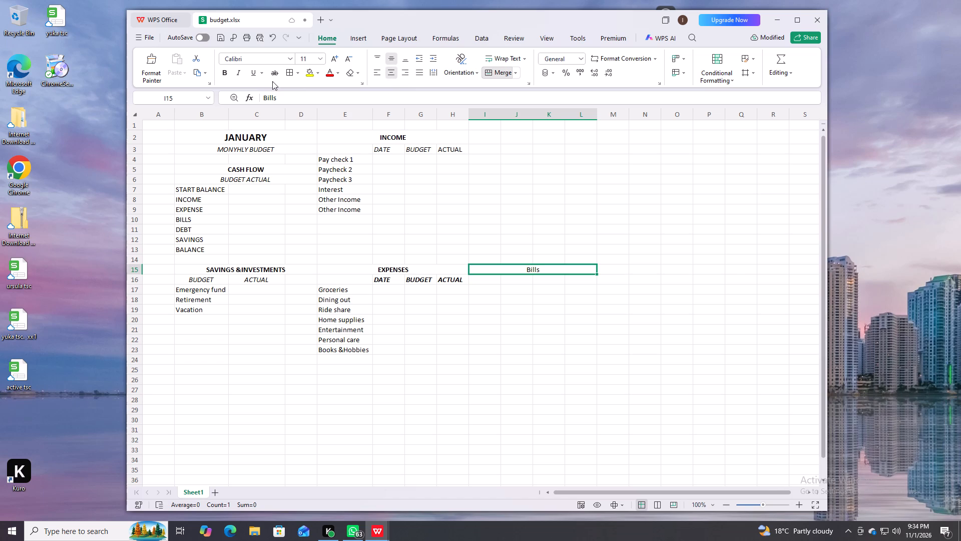
left_click(225, 69)
Replace the heading in the merged cell I15:L15 with BILLS in capital letters.
left_click(550, 274)
left_click(523, 278)
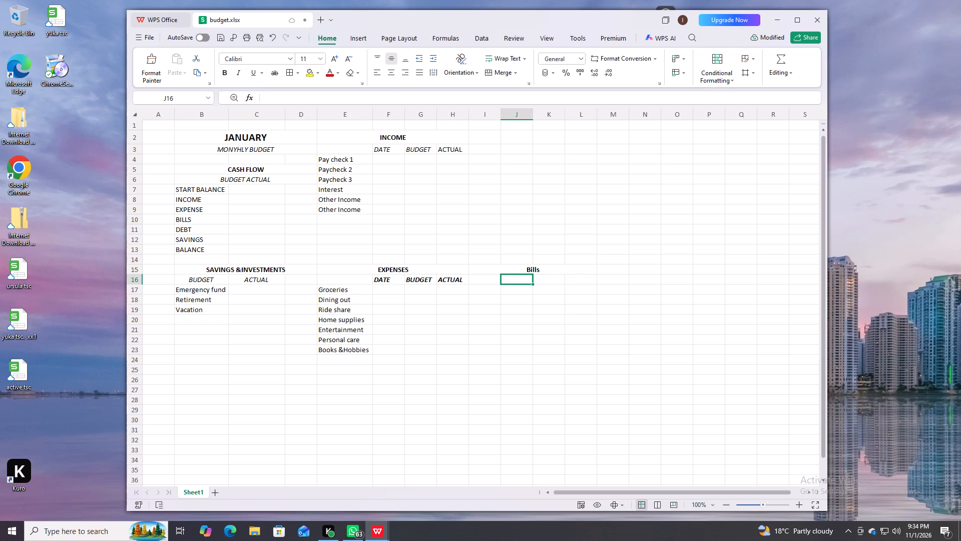
left_click(526, 270)
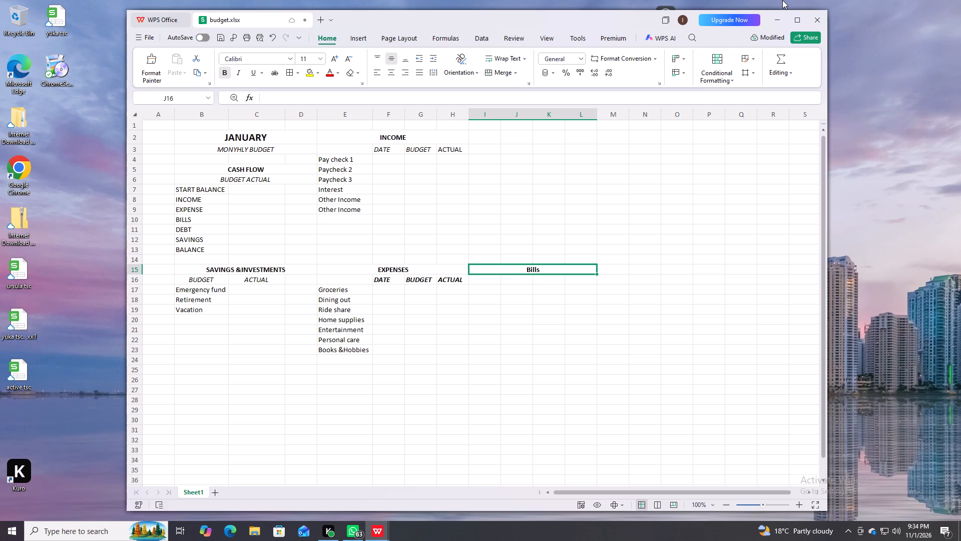
key("b")
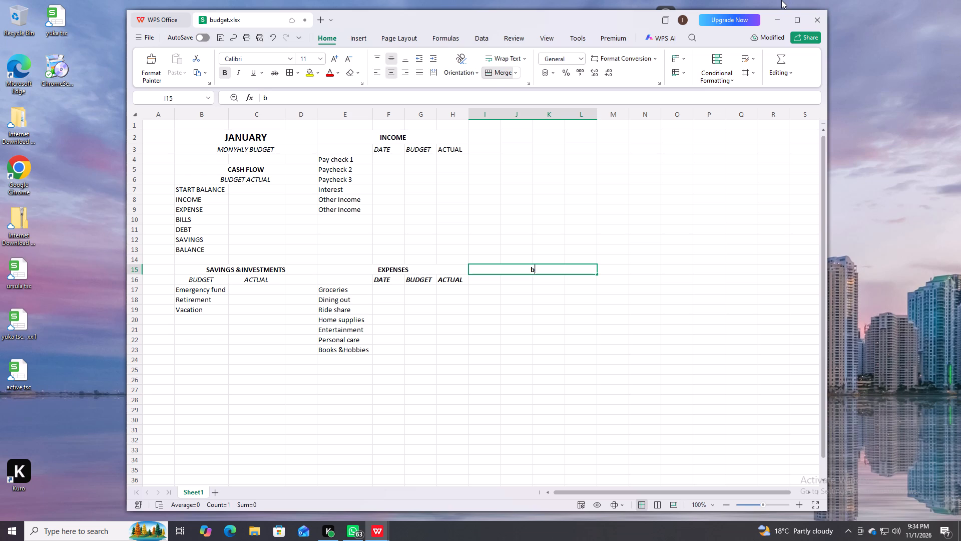
type("ills")
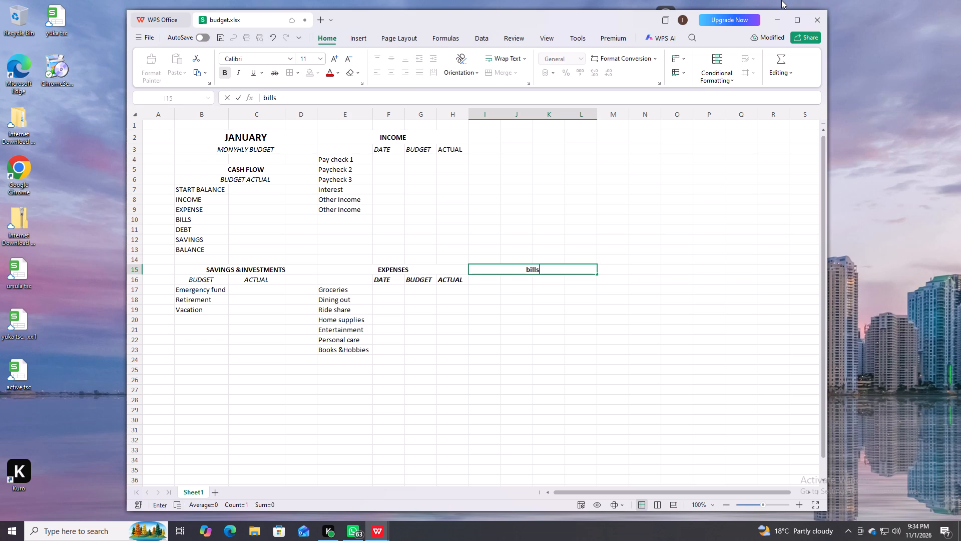
key("BackSpace")
key("BackSpace")
key("BackSpace")
key("BackSpace")
key("BackSpace")
key("BackSpace")
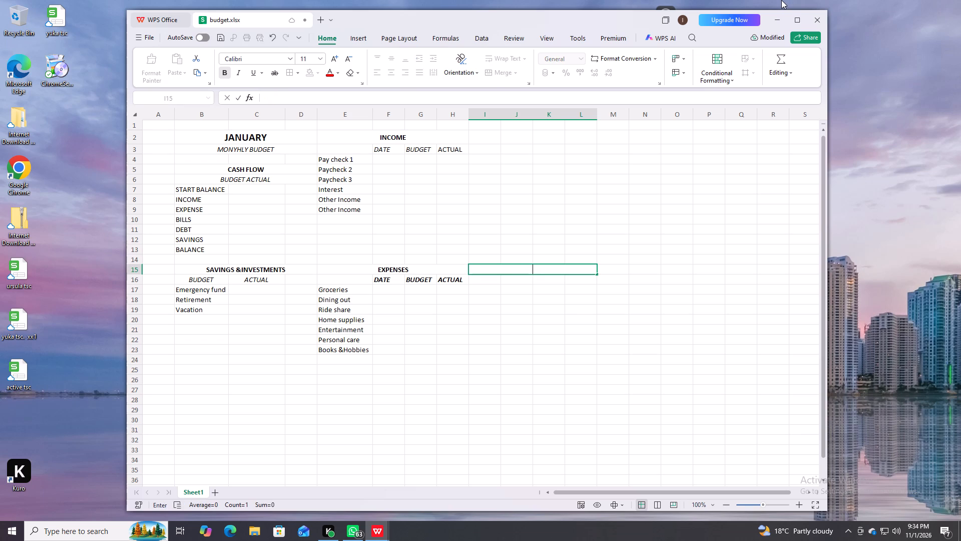
key("b")
type("IL")
key("s")
key("BackSpace")
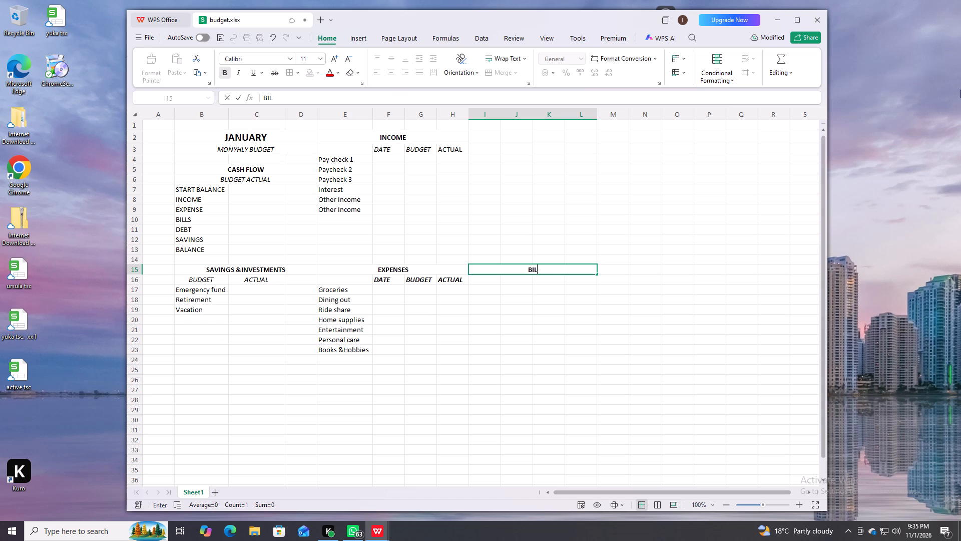
key("l")
key("s")
left_click(491, 281)
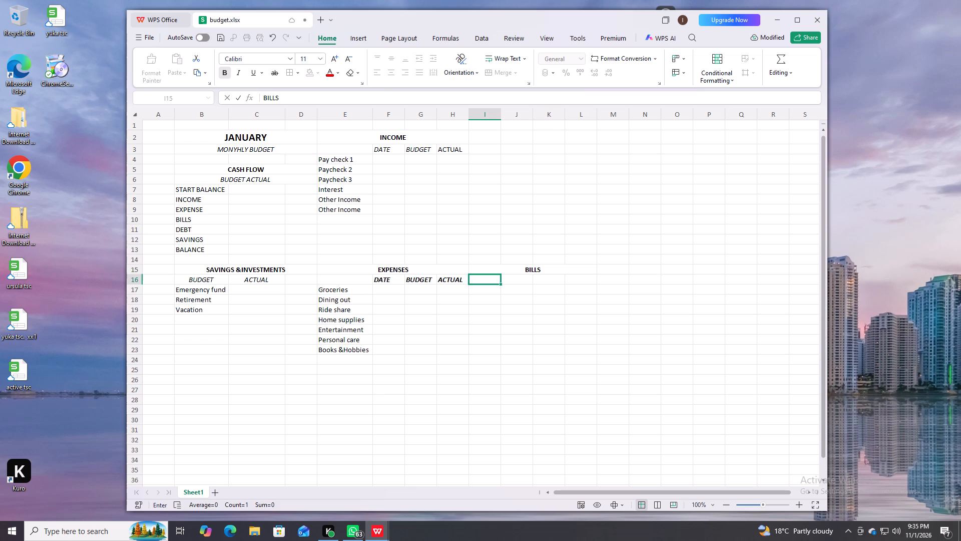
Enter the column labels DATE, BUDGET and ACTUAL in cells J16, K16 and L16 under the BILLS heading.
left_click(525, 279)
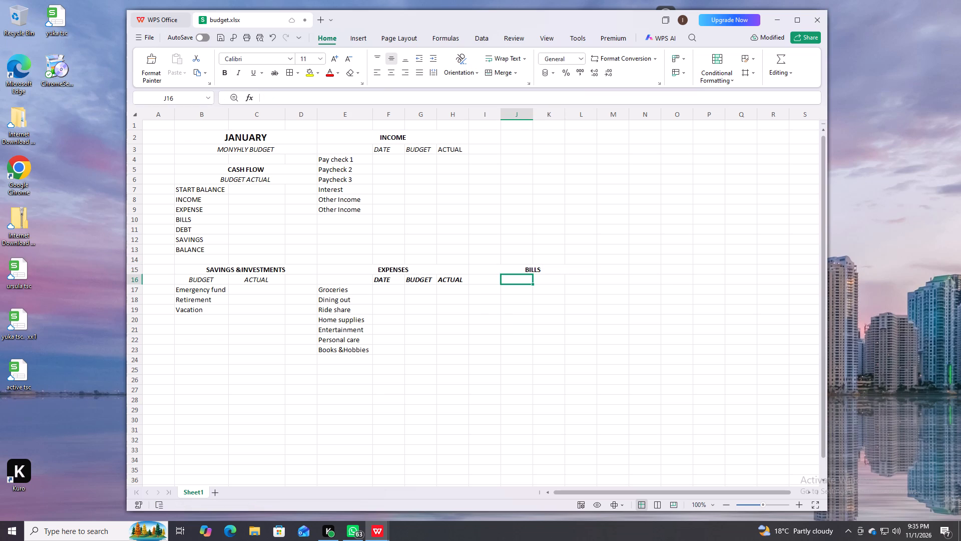
type("DA")
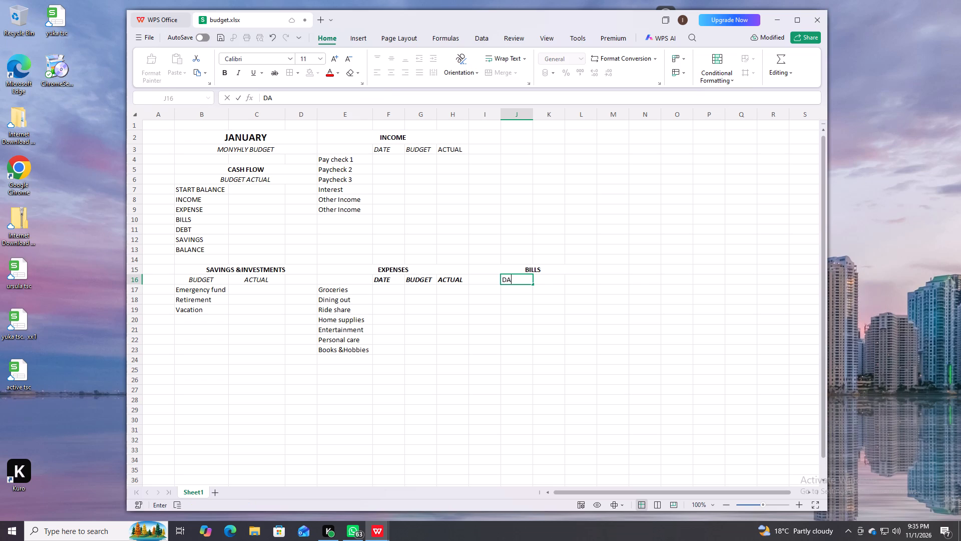
type("TE")
key("Right")
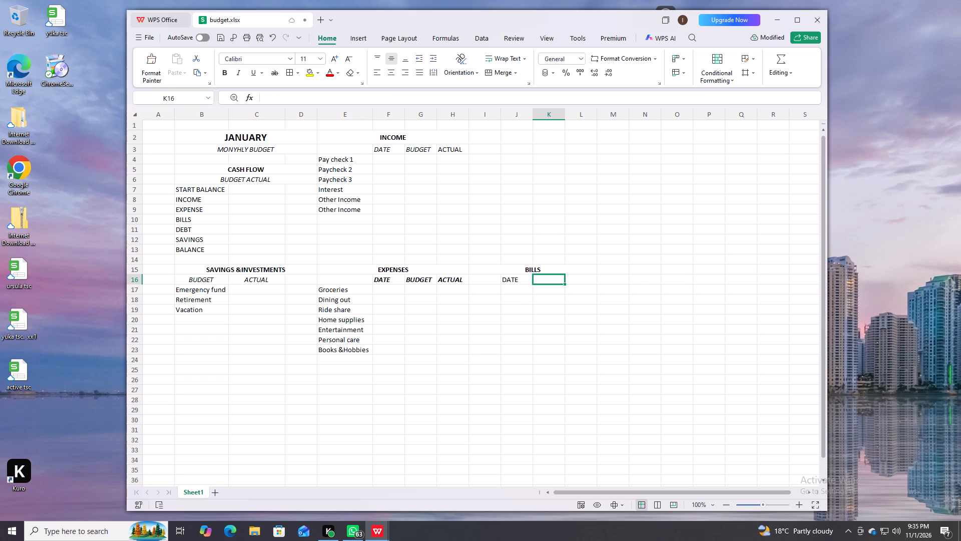
type("BU")
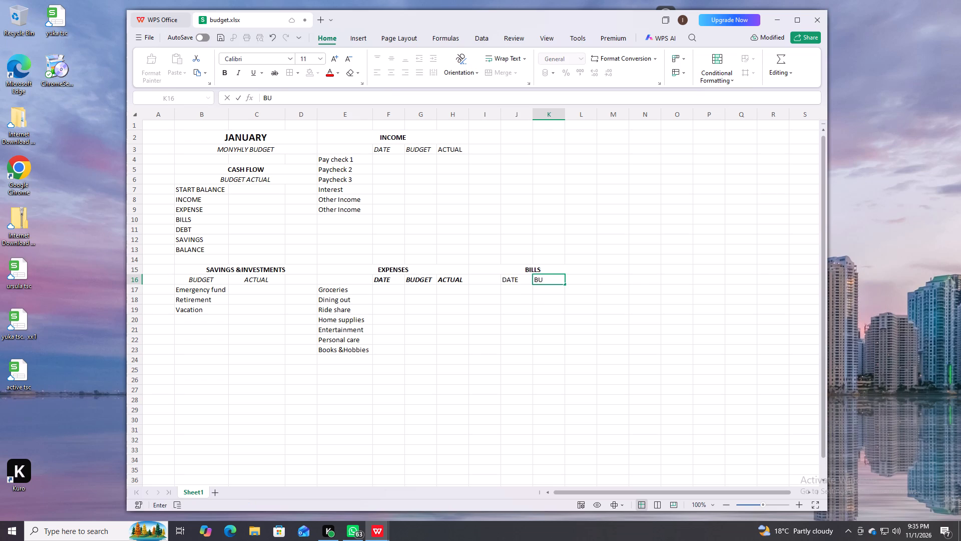
type("DGET")
key("Right")
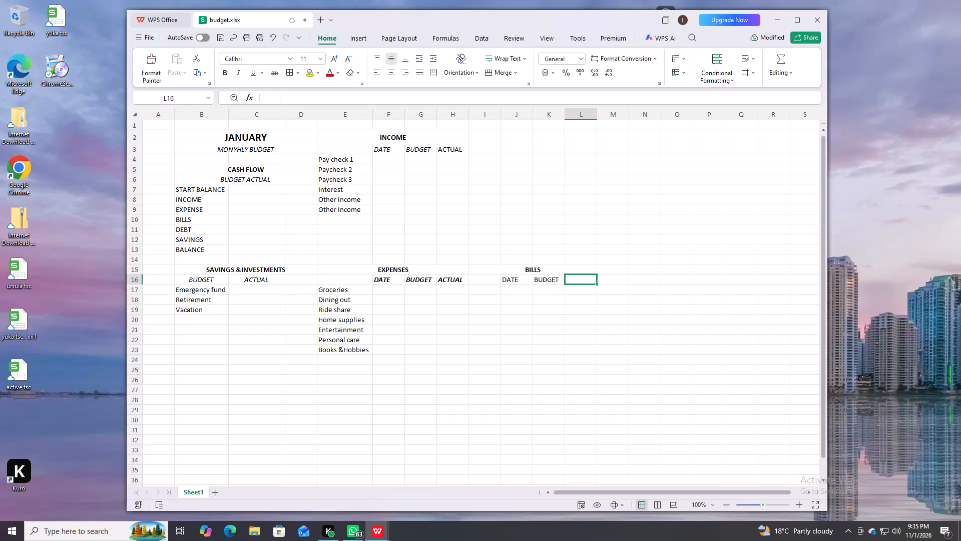
type("AC")
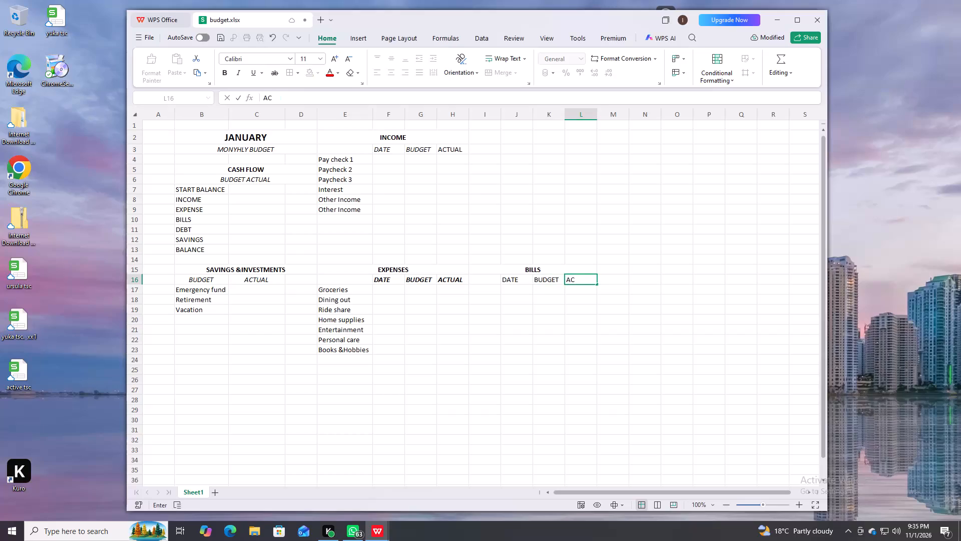
type("TUA")
key("l")
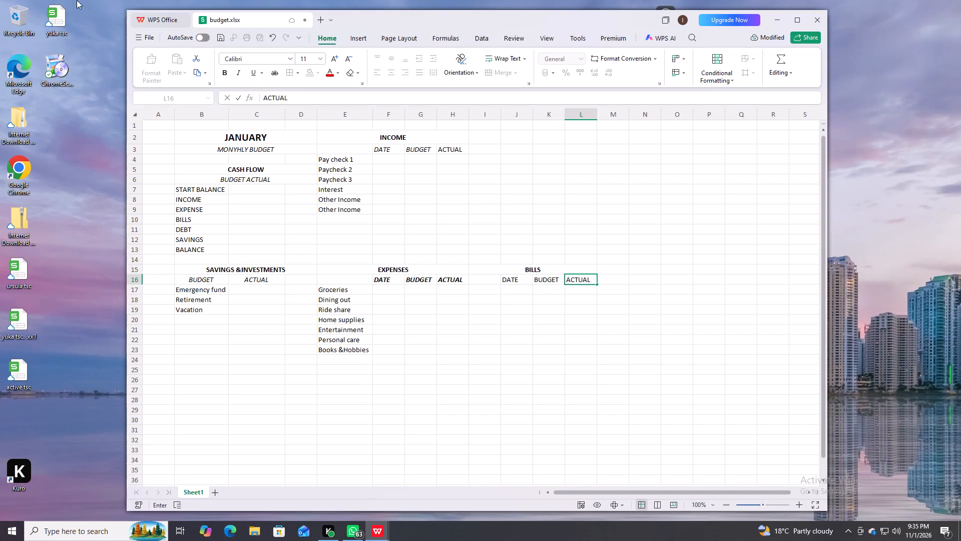
left_click_drag(509, 280, 514, 284)
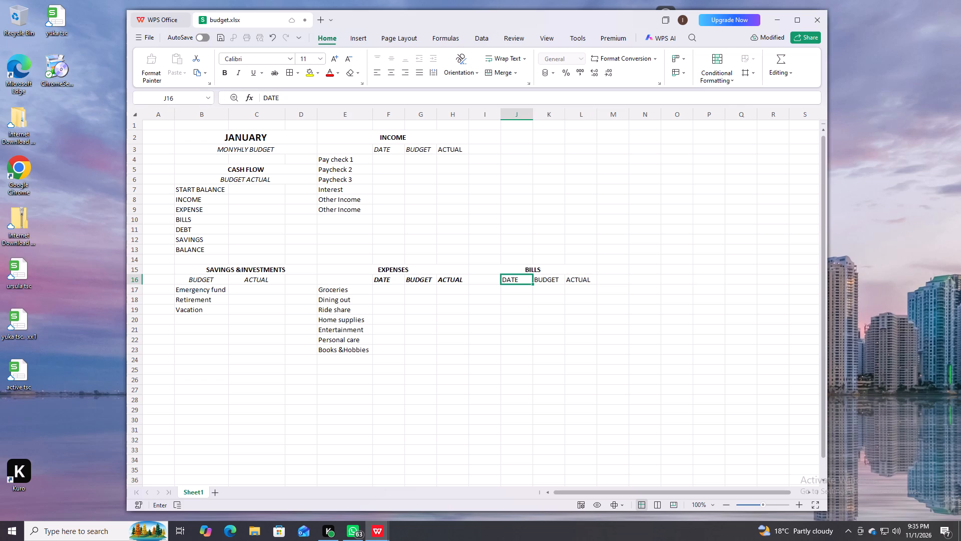
Make the DATE, BUDGET and ACTUAL labels in cells J16:L16 bold.
left_click_drag(514, 284, 589, 283)
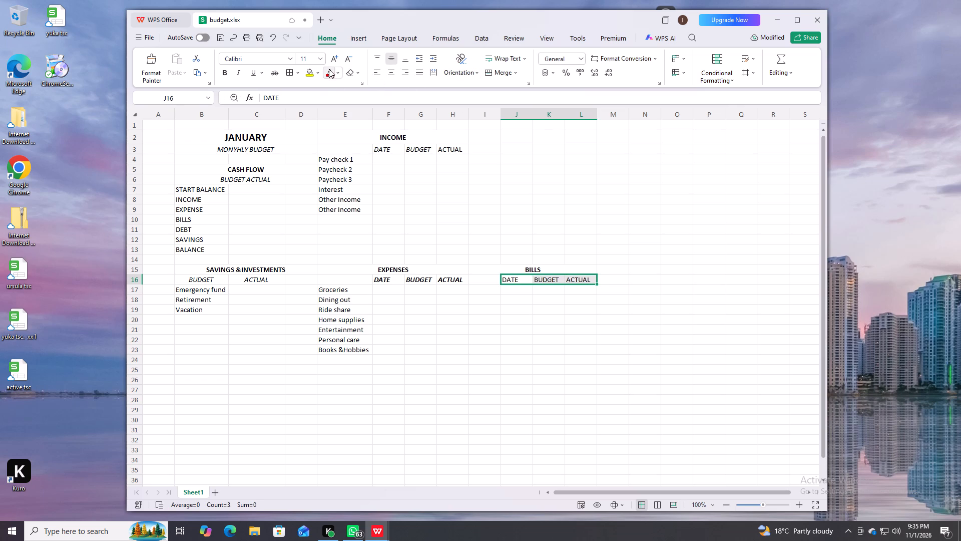
left_click(223, 73)
left_click(486, 293)
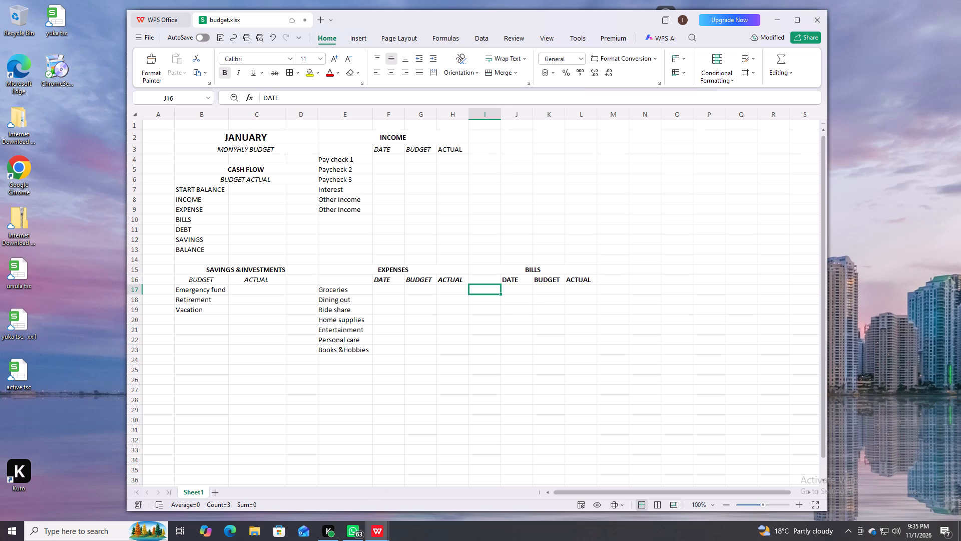
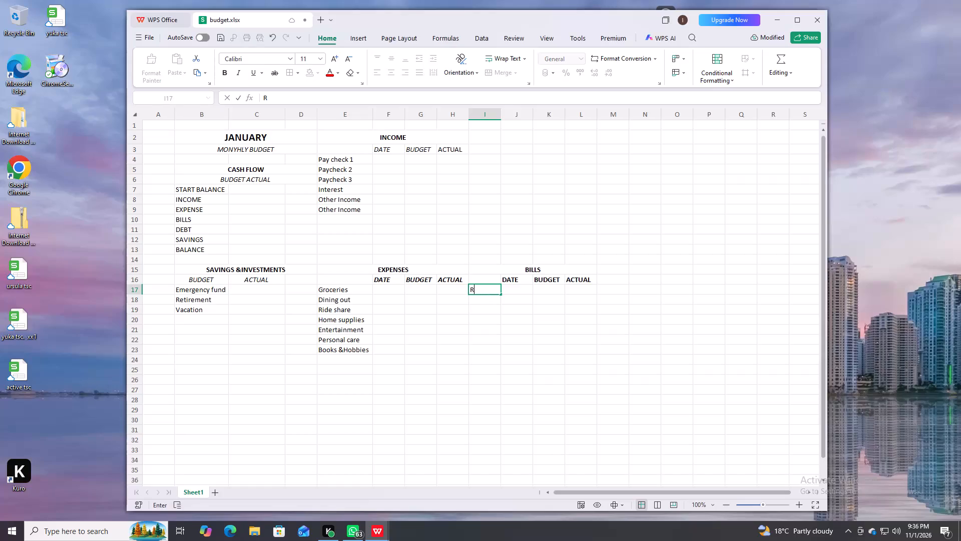
Complete the entry Rent in cell I17 and enter Electricity in cell I18 under the BILLS heading.
key("e")
type("nt")
key("Down")
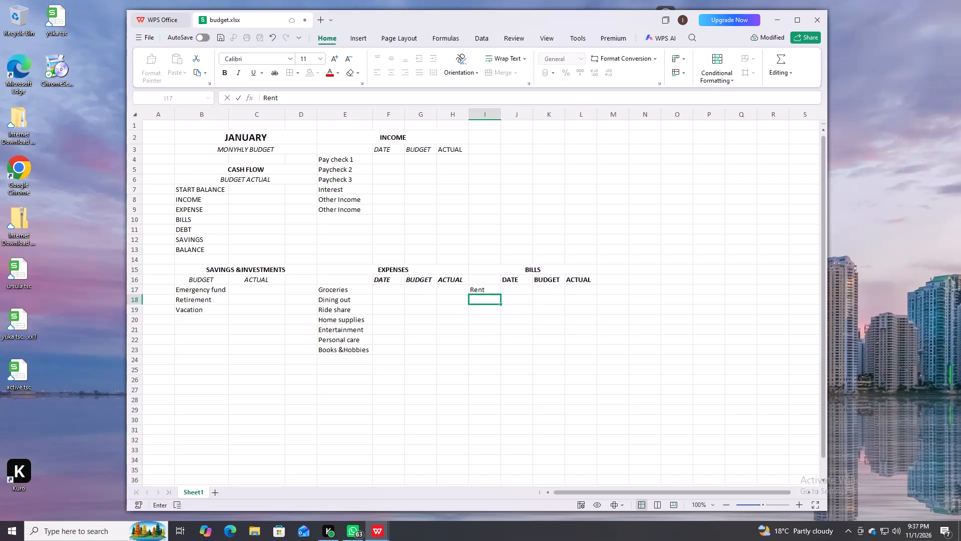
key("e")
key("l")
type("ect")
key("r")
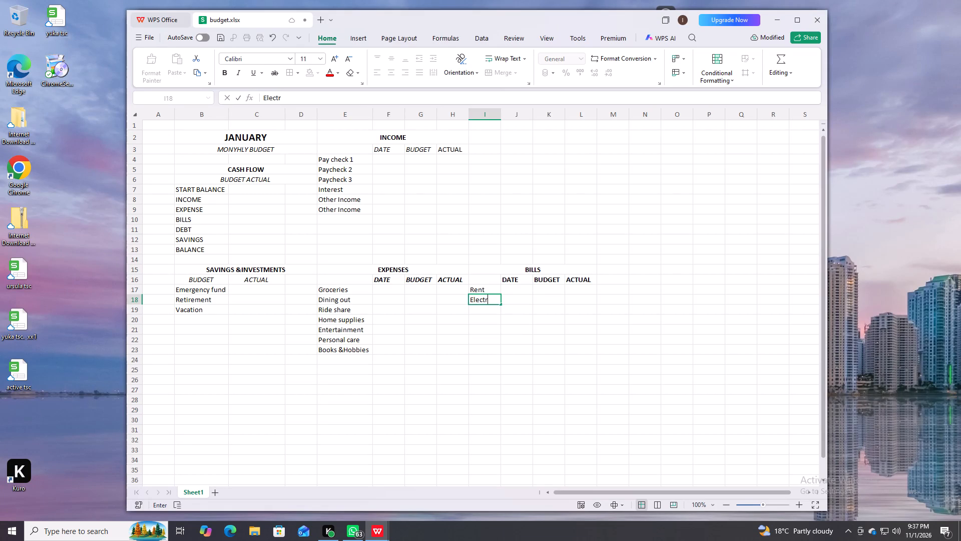
type("ic")
type("ity")
key("Down")
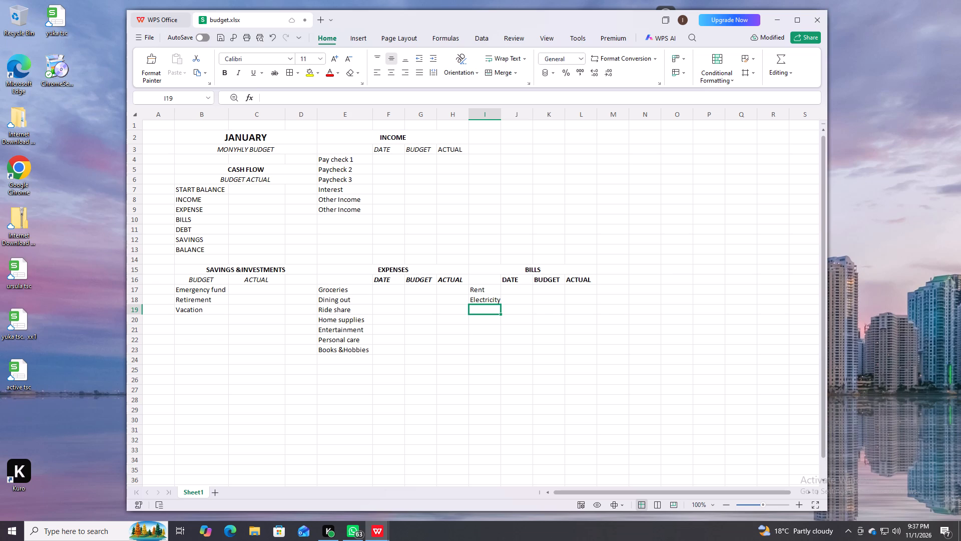
Enter the bill items Cellphone in cell I19 and Internet in cell I20.
key("c")
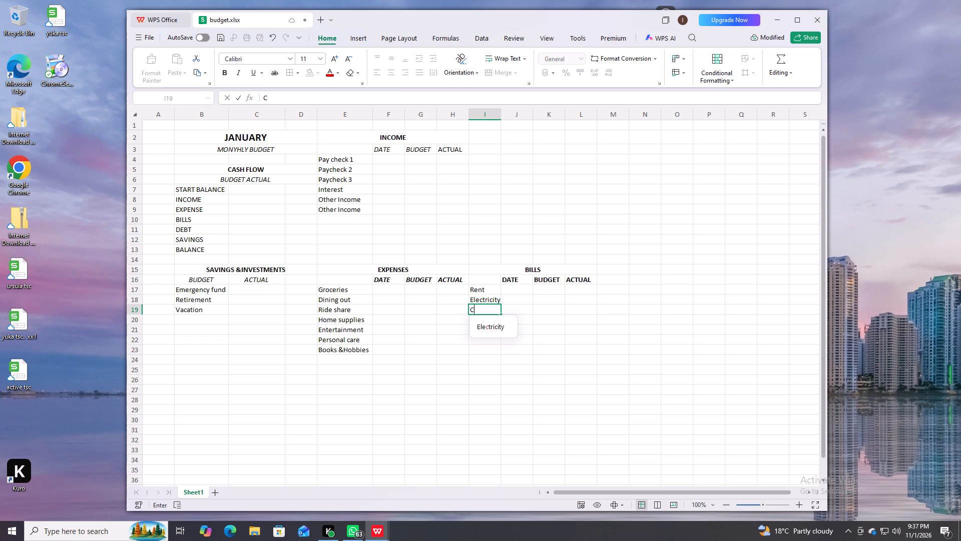
key("e")
key("l")
type("lph")
key("o")
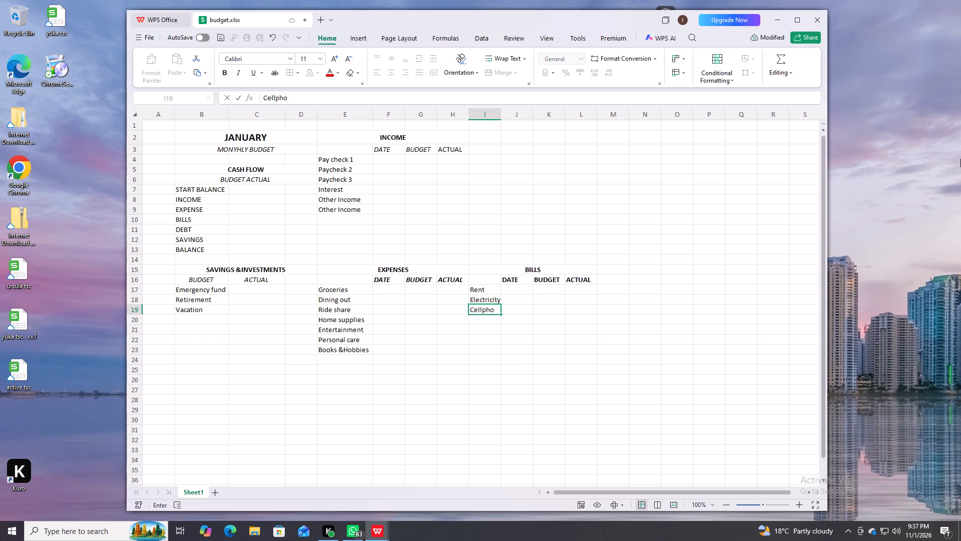
type("ne")
key("Down")
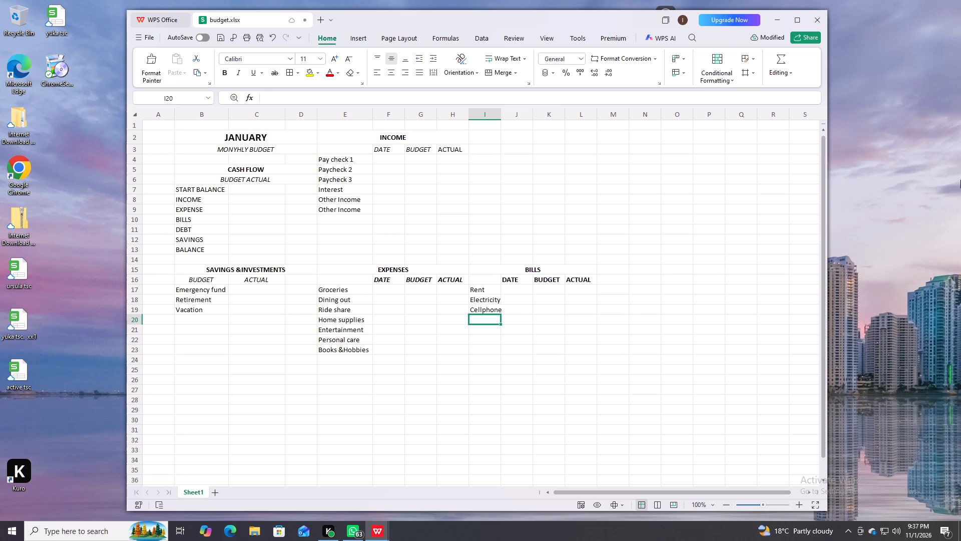
key("i")
type("nterne")
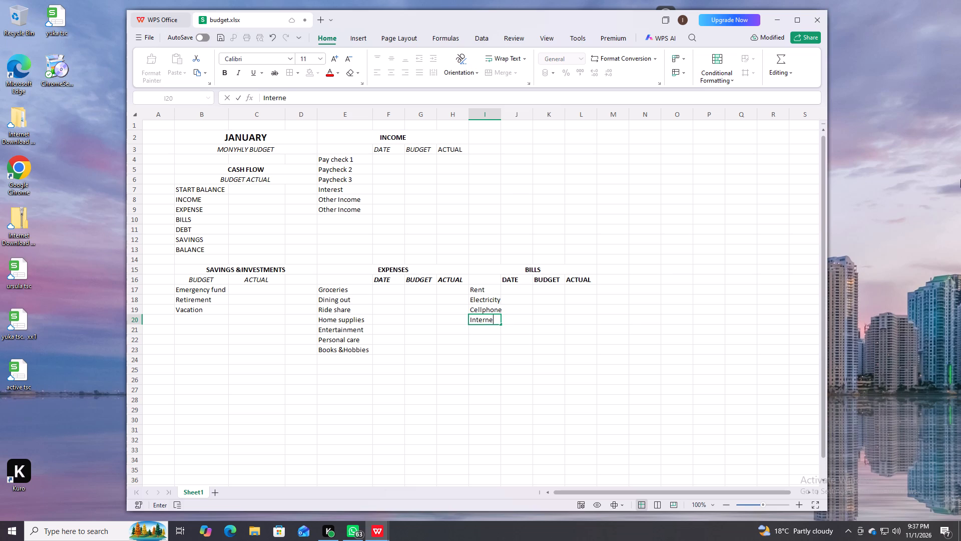
key("t")
key("Down")
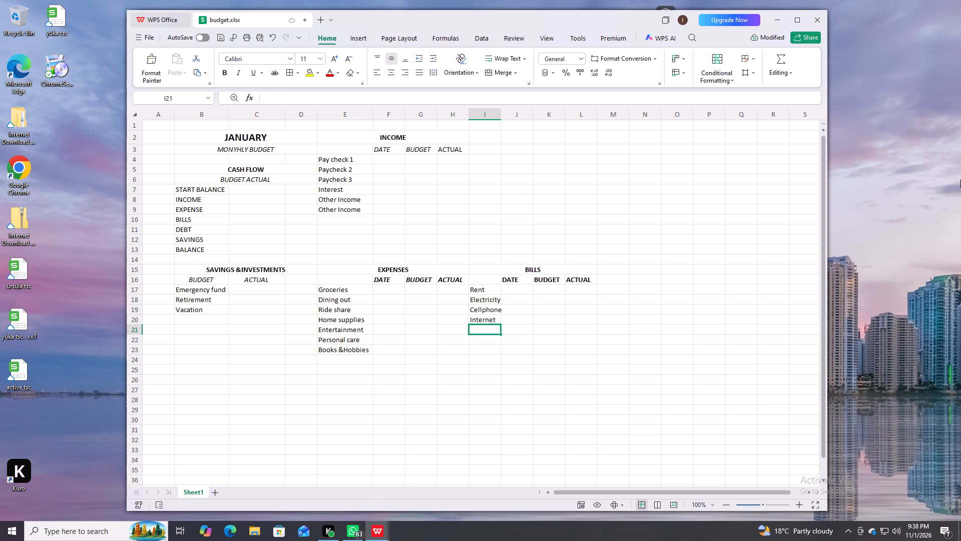
Enter the bill item Health Insurance in cell I21, below Internet.
key("h")
type("ea")
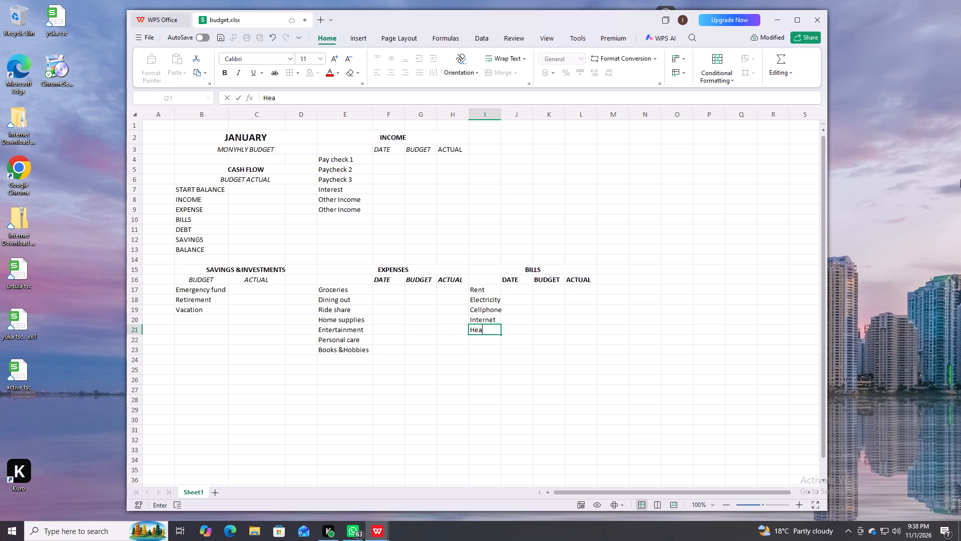
type("lth")
key("space")
key("i")
type("ns")
type("ura")
type("nce")
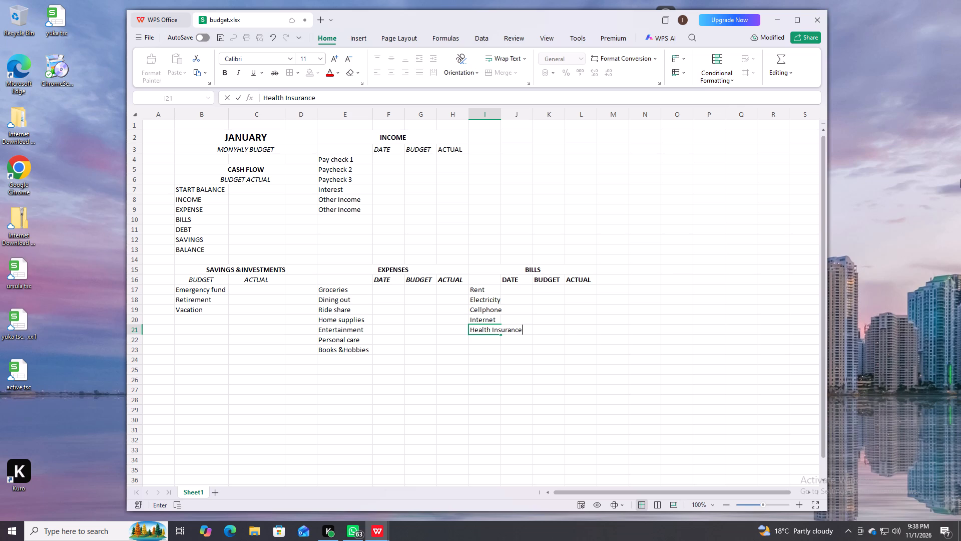
Widen column I so that the Health Insurance label fits inside its cell.
scroll(589, 315, "up", 2)
left_click(491, 120)
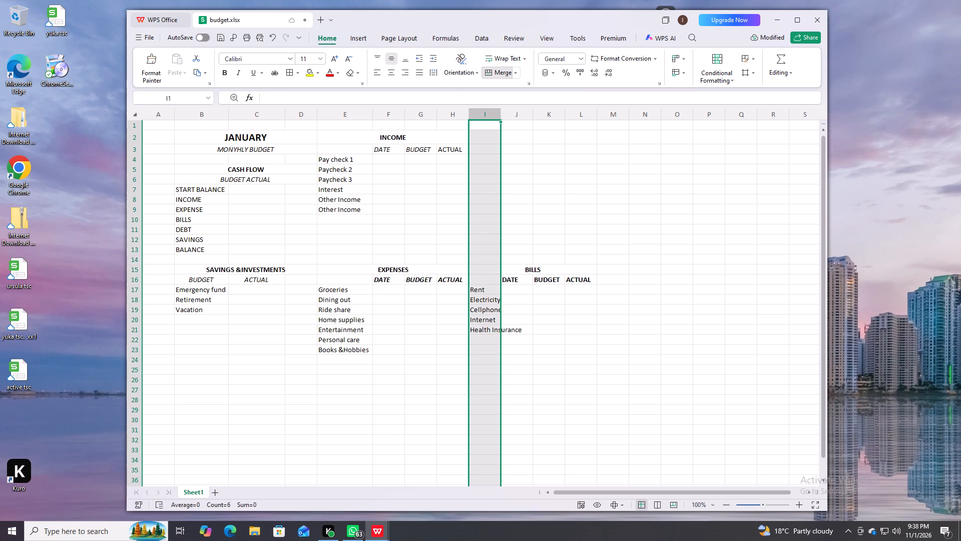
left_click_drag(501, 117, 525, 115)
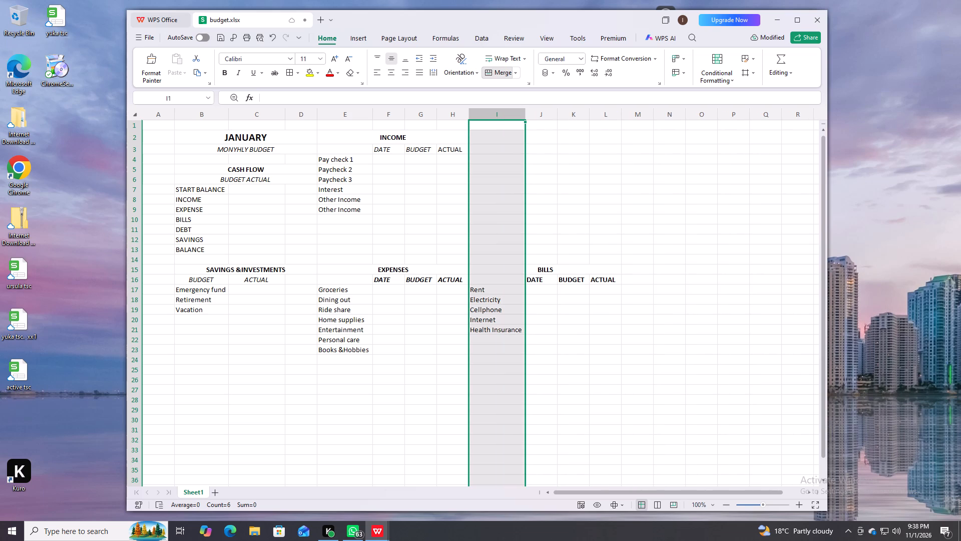
Enter the bill item Bus Pass in cell I22, below Health Insurance.
left_click(506, 342)
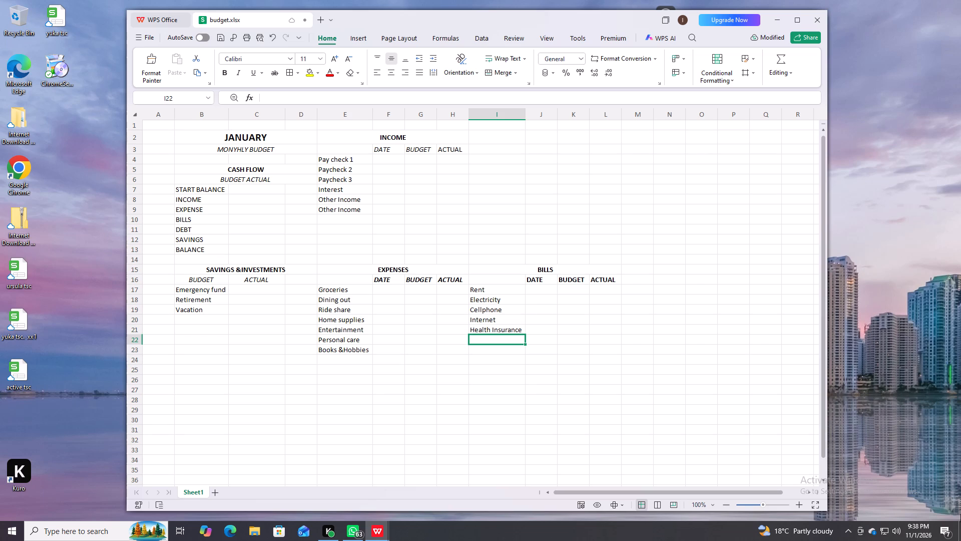
key("b")
type("us")
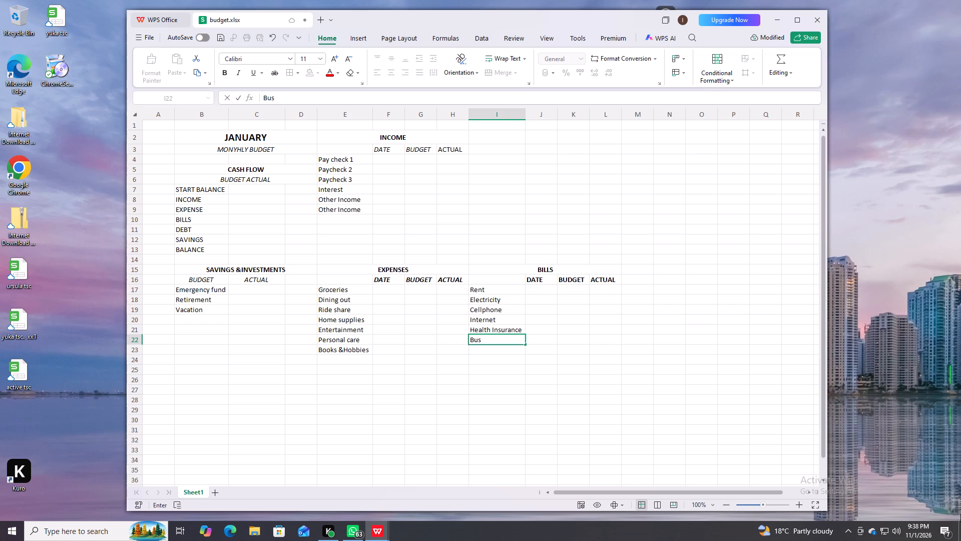
key("space")
key("p")
type("ass")
left_click(548, 291)
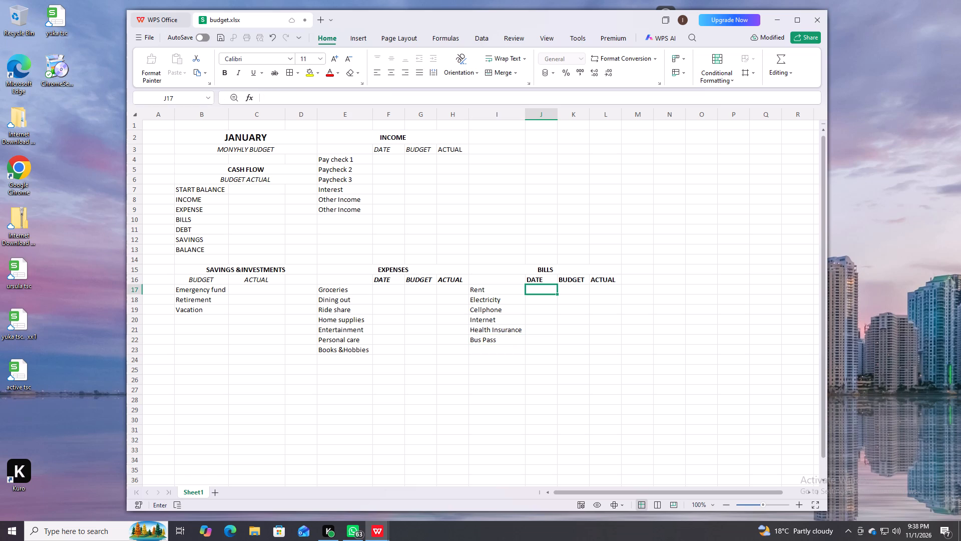
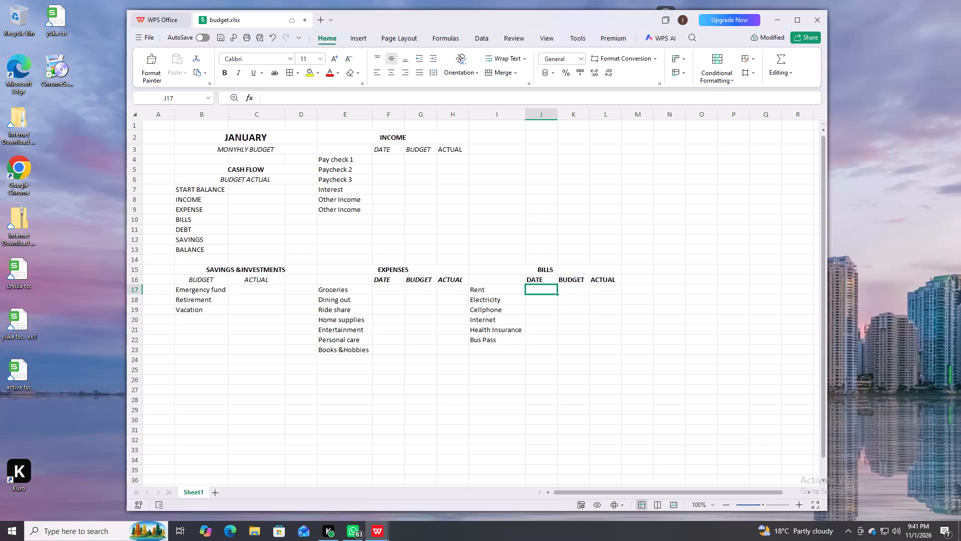
Merge cells M15 to P15 into a single cell, in the same row as the BILLS heading.
left_click(645, 266)
left_click_drag(645, 266, 705, 275)
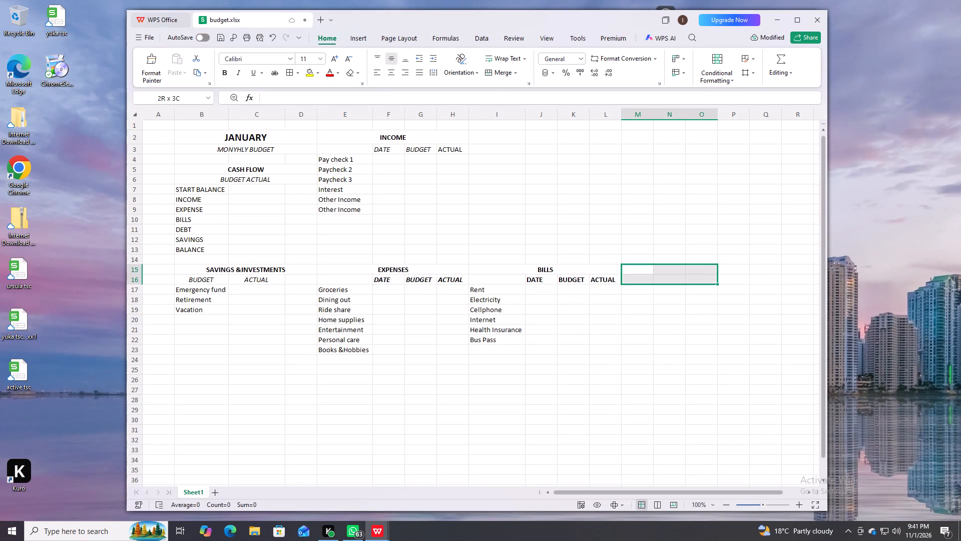
left_click_drag(705, 275, 729, 268)
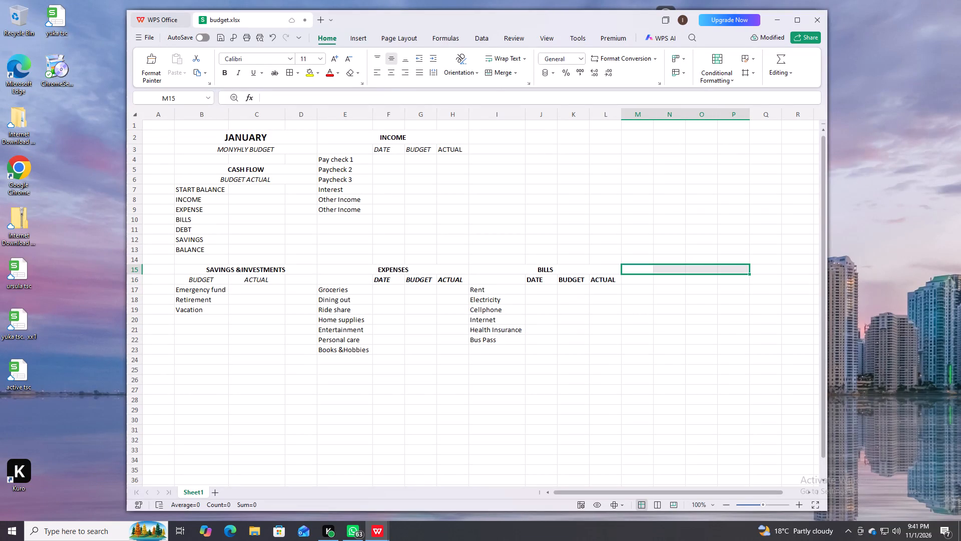
left_click(517, 77)
left_click(505, 135)
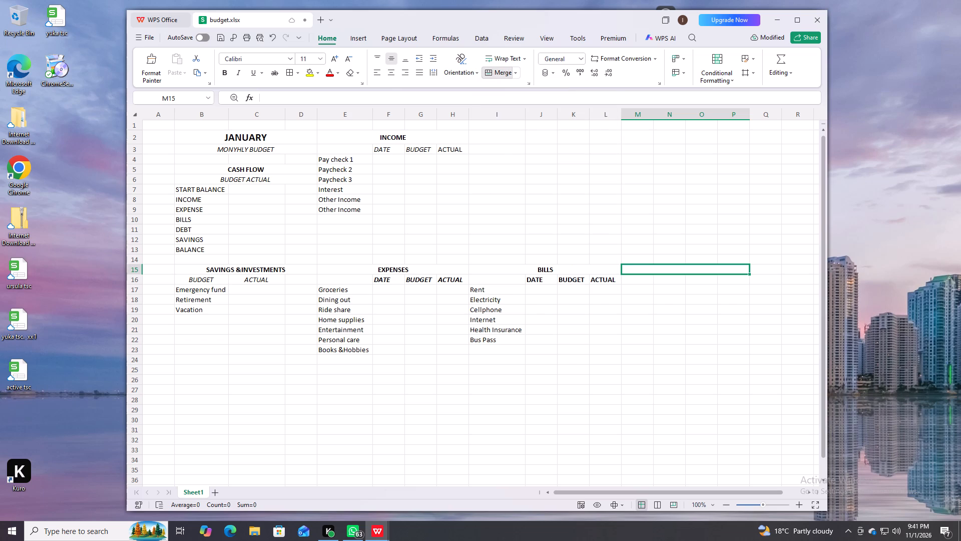
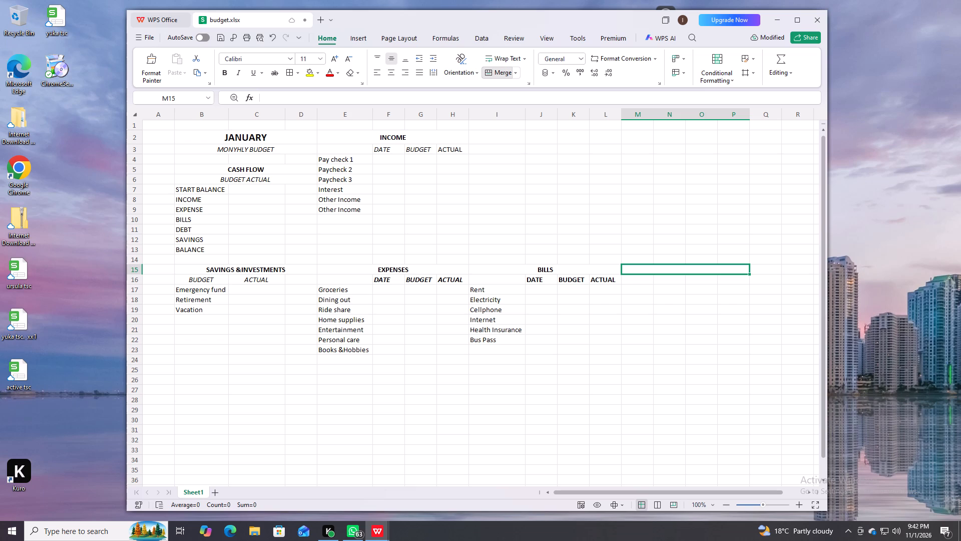
Narrow column M into a thin spacer column just after the BILLS section's ACTUAL column.
left_click(633, 124)
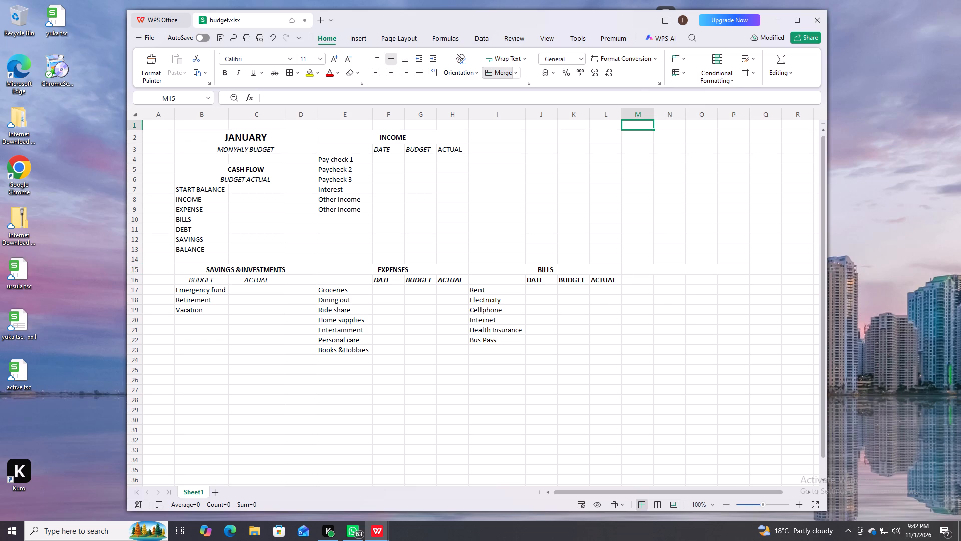
left_click(637, 110)
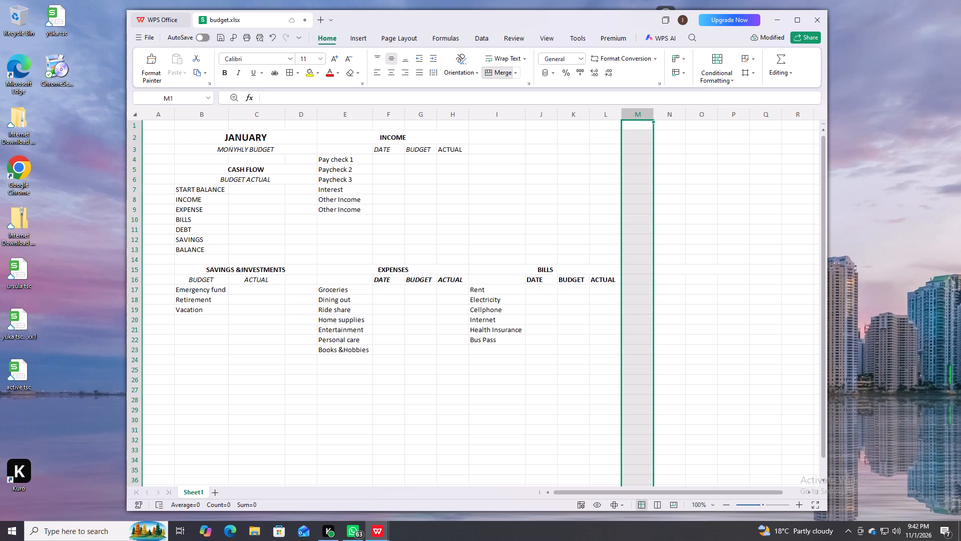
left_click_drag(654, 110, 646, 107)
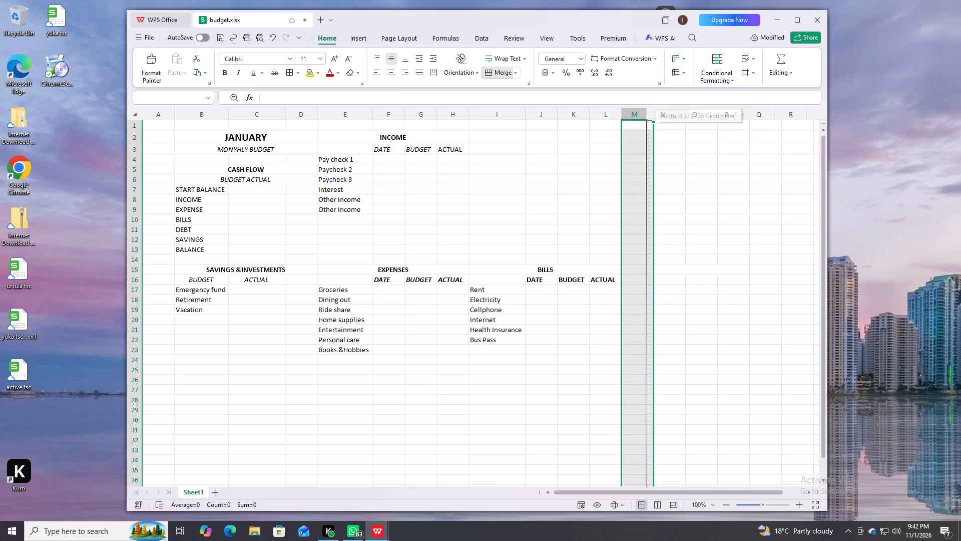
left_click_drag(646, 107, 631, 110)
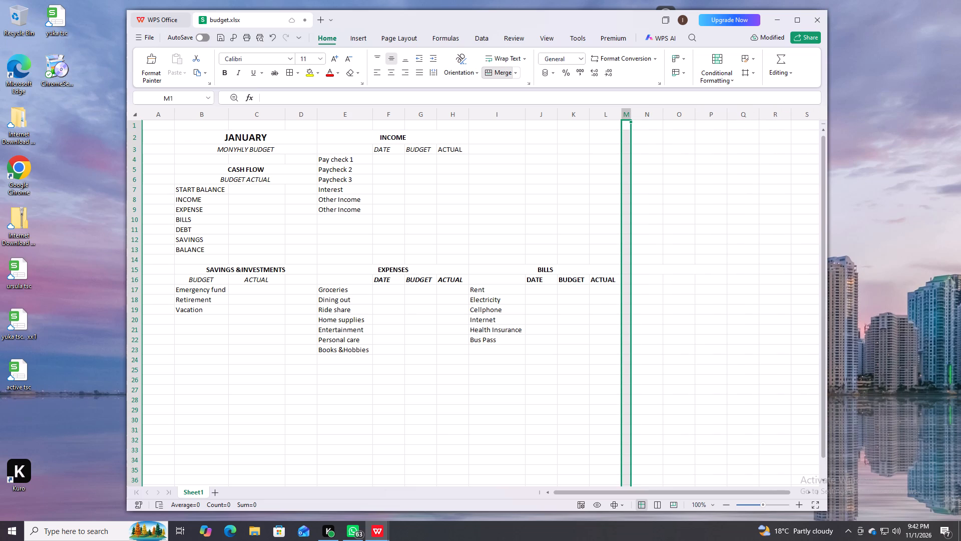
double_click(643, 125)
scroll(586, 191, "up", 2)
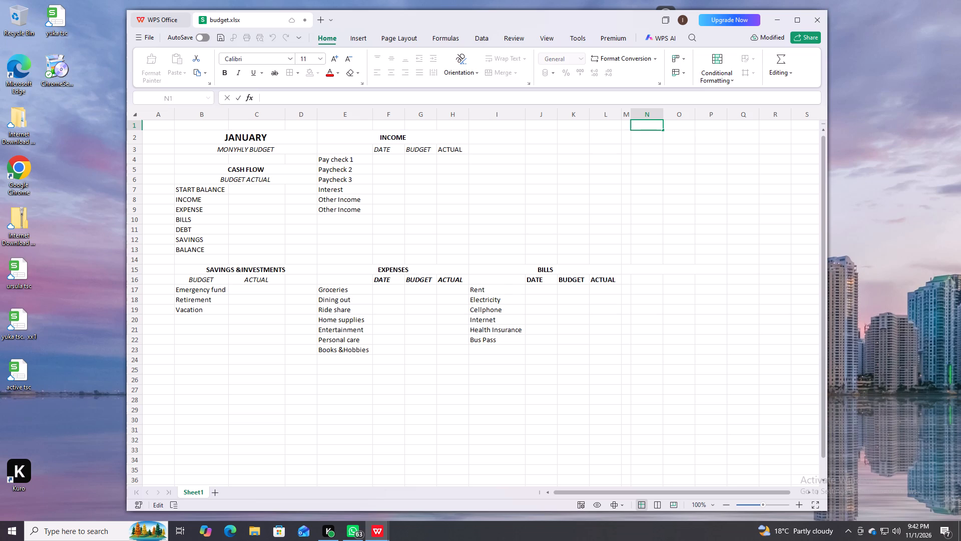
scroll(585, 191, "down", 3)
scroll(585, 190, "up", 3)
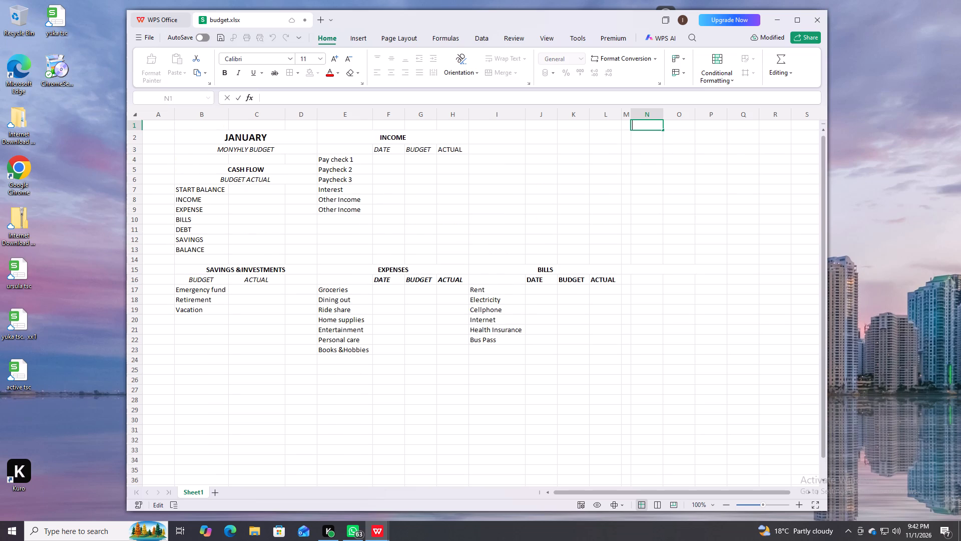
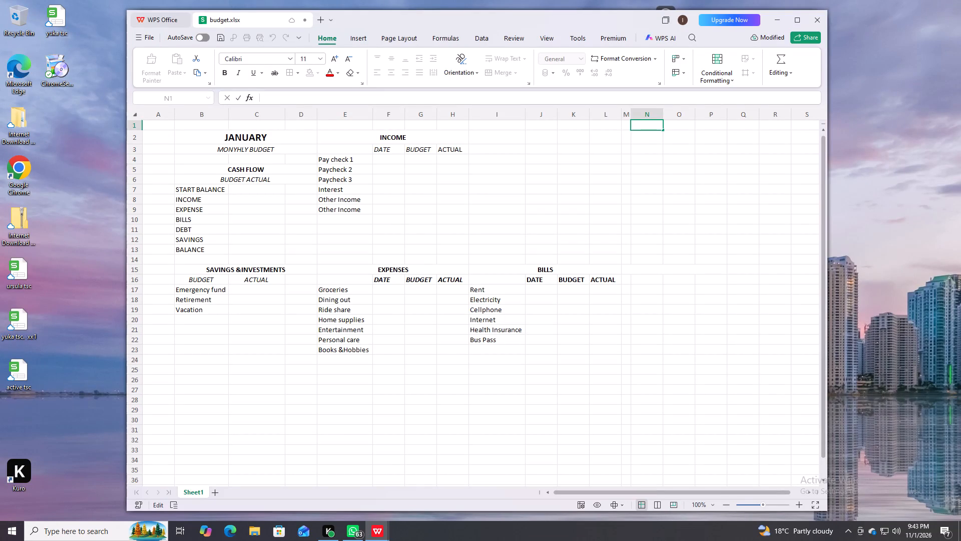
Unmerge the merged block in row 15 that starts in spacer column M, with the selection extended to column Q.
left_click_drag(717, 268, 718, 267)
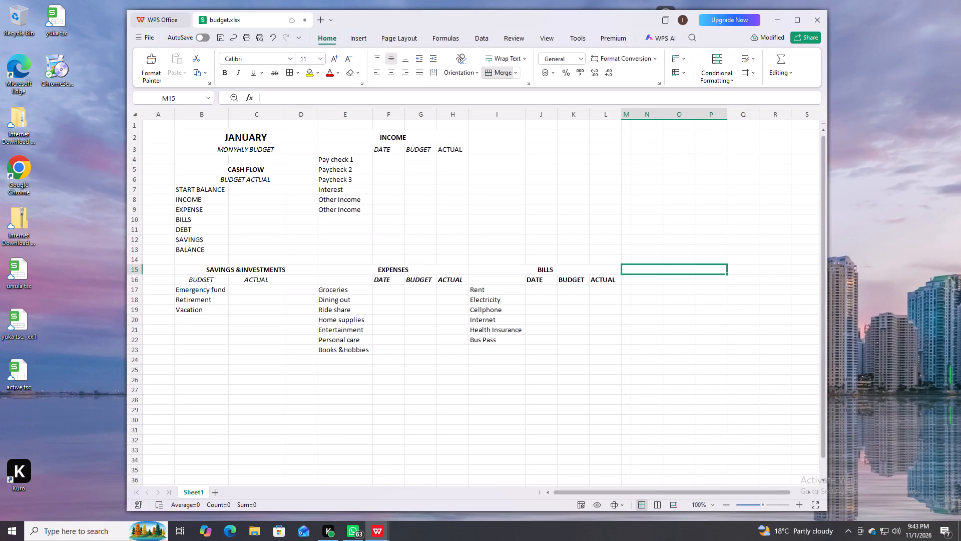
left_click_drag(718, 267, 740, 270)
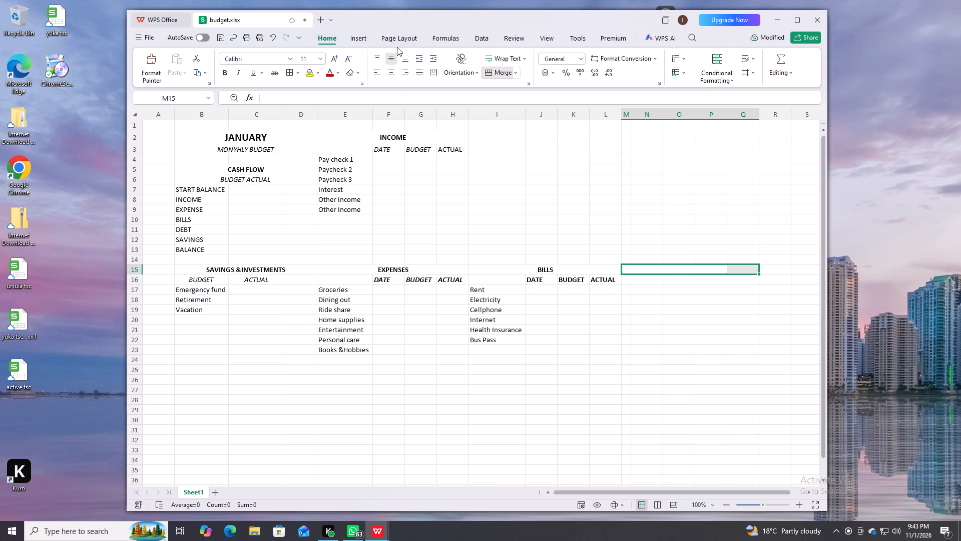
left_click(513, 73)
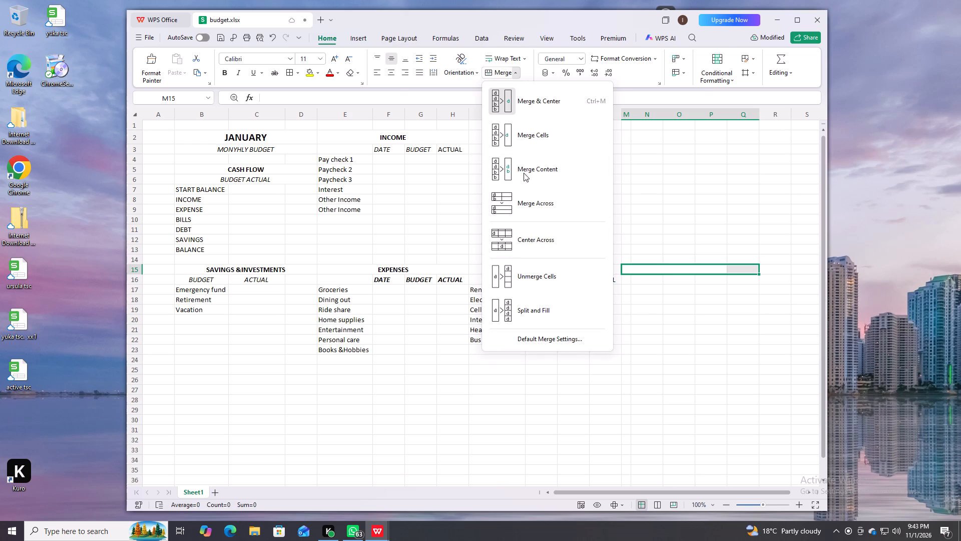
left_click(525, 144)
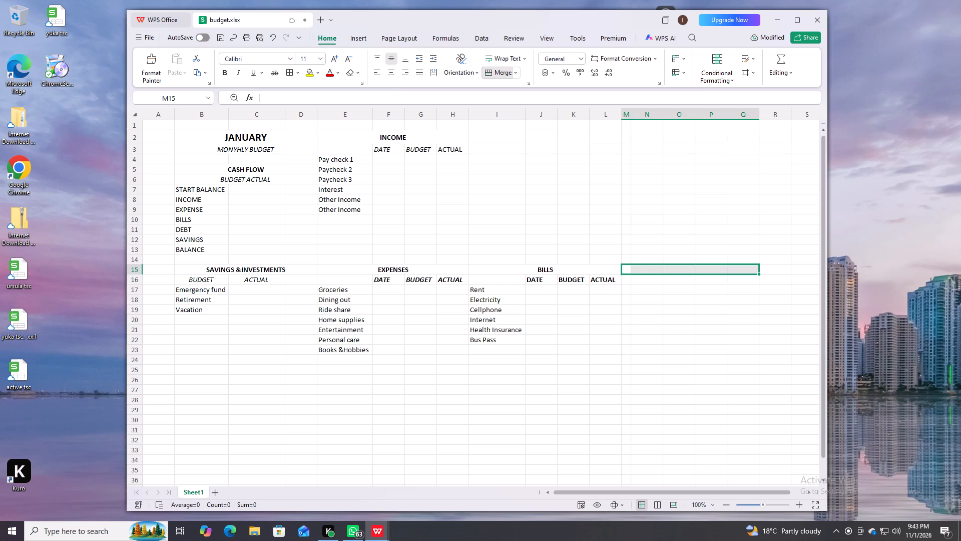
Merge cells N15 to Q15 into one title cell for the section beside BILLS.
left_click(702, 271)
left_click_drag(647, 269, 709, 267)
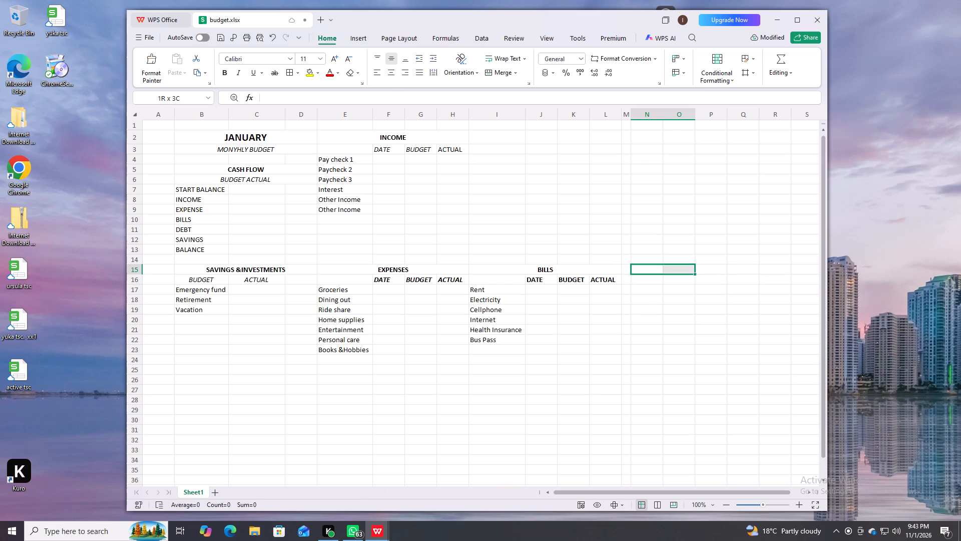
left_click_drag(709, 267, 734, 269)
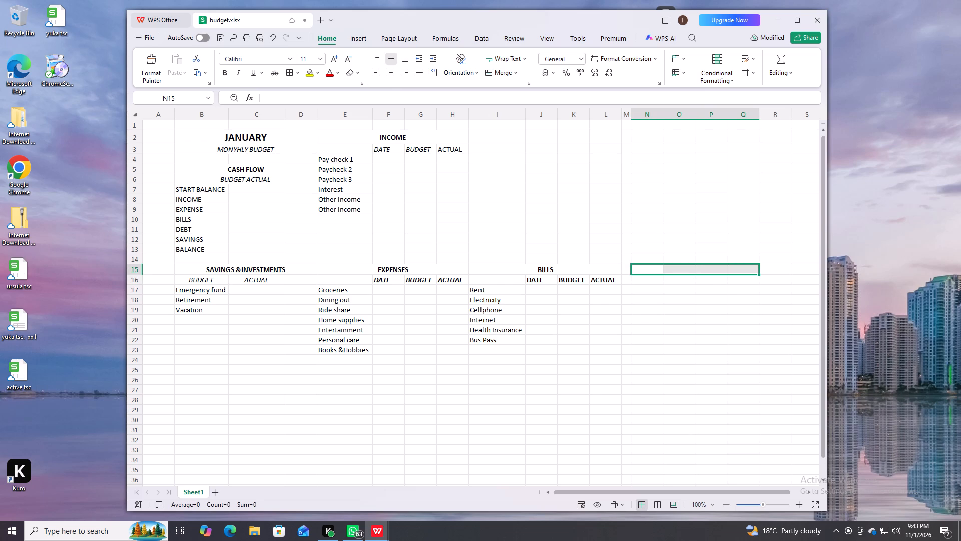
left_click(519, 72)
left_click(538, 139)
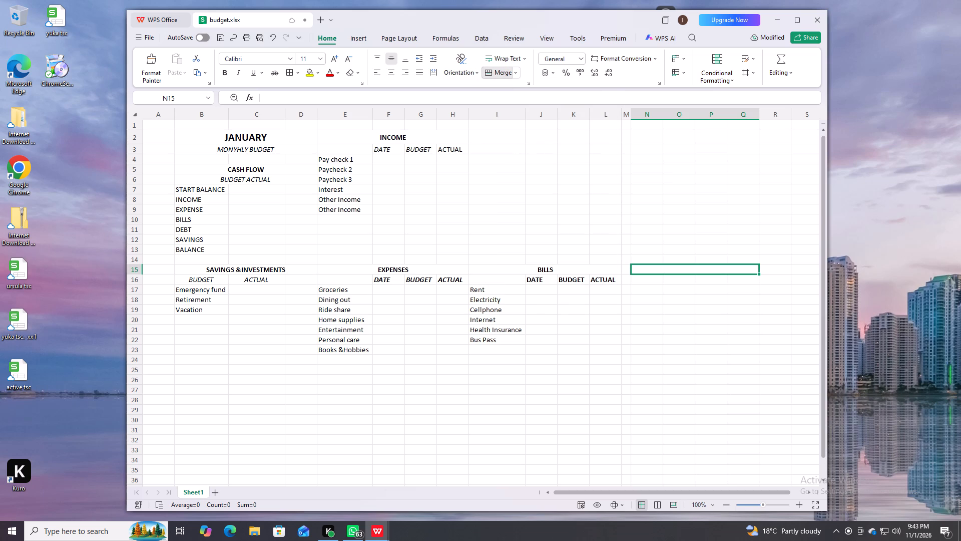
Enter the section title DEBTS in the merged cell N15 and make it bold and horizontally centred.
left_click(694, 269)
key("d")
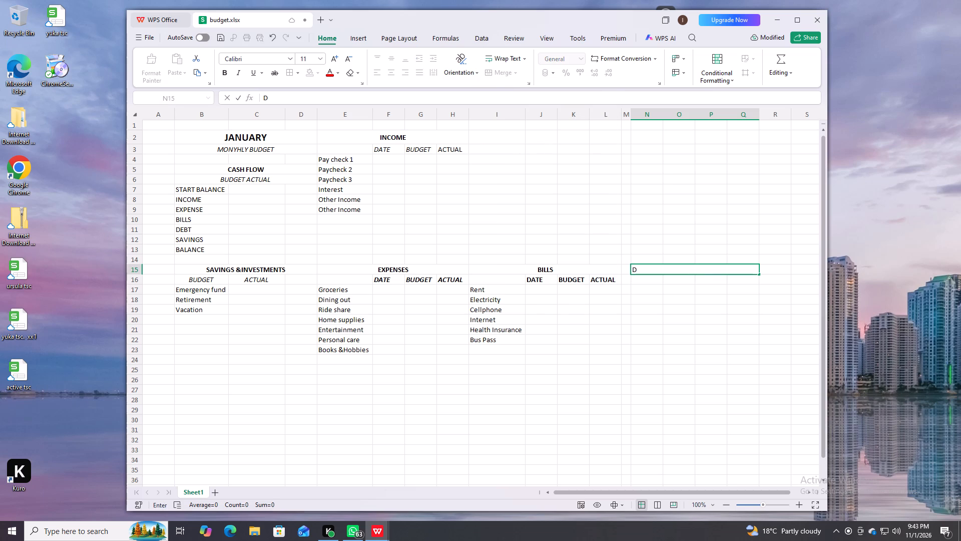
key("e")
type("BTS")
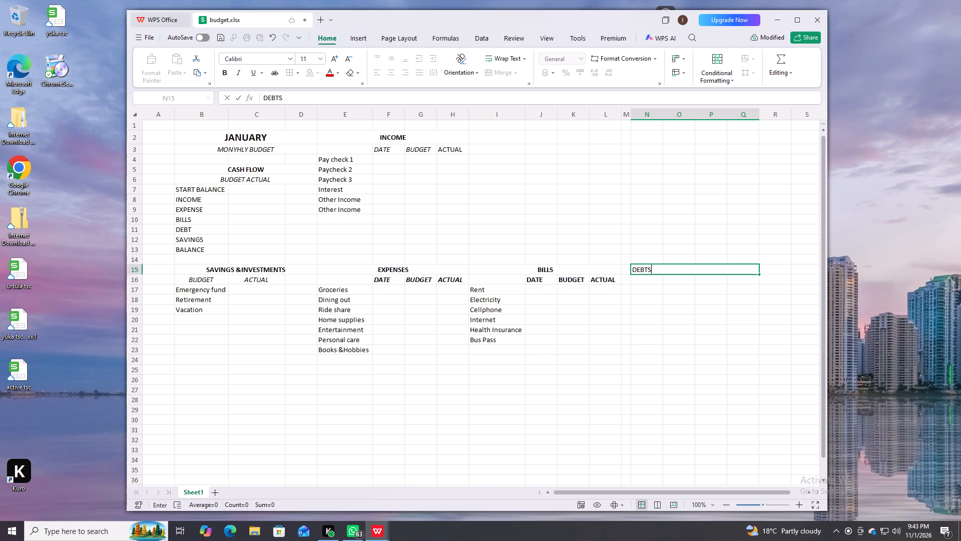
left_click(687, 256)
left_click(683, 270)
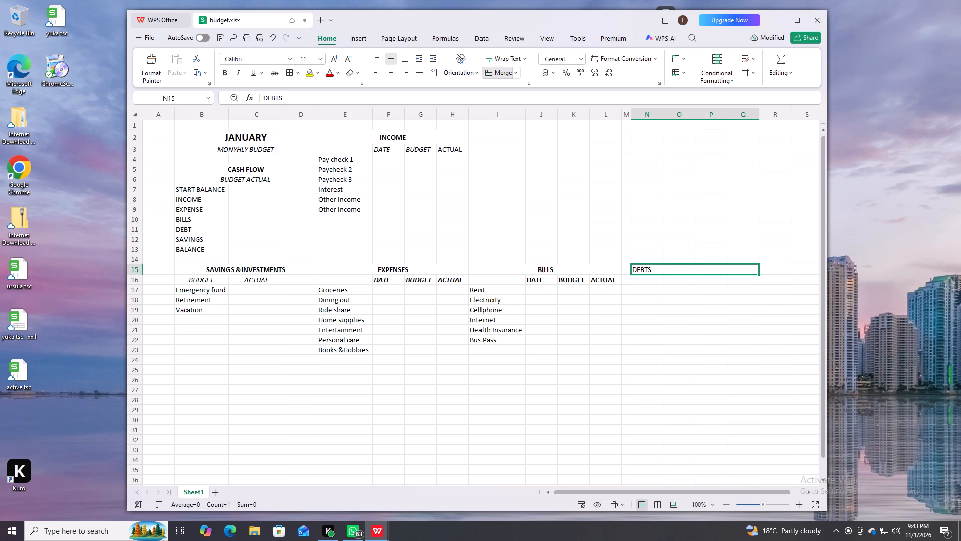
left_click(230, 77)
left_click(396, 74)
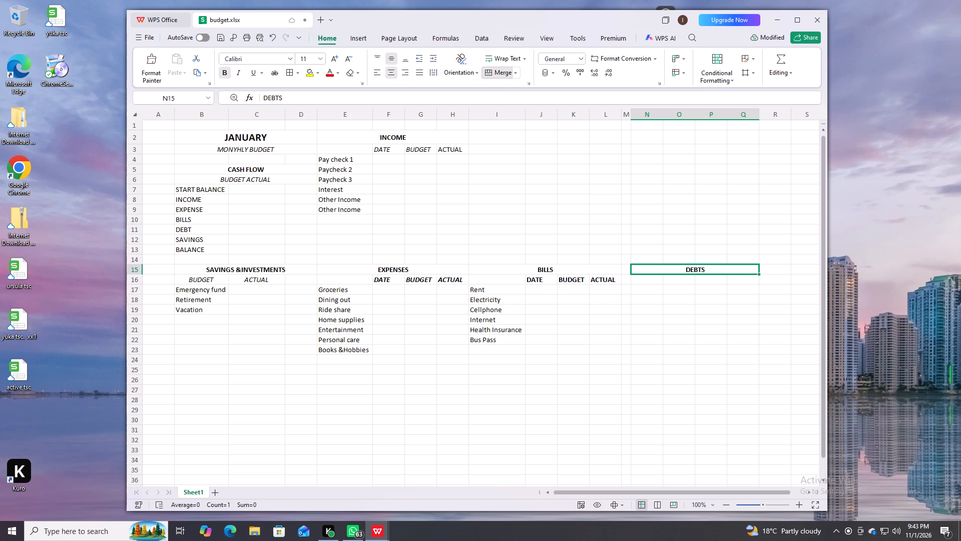
Enter the column headers DATE, BUDGET and ACTUAL in cells O16 to Q16 under DEBTS.
left_click(648, 281)
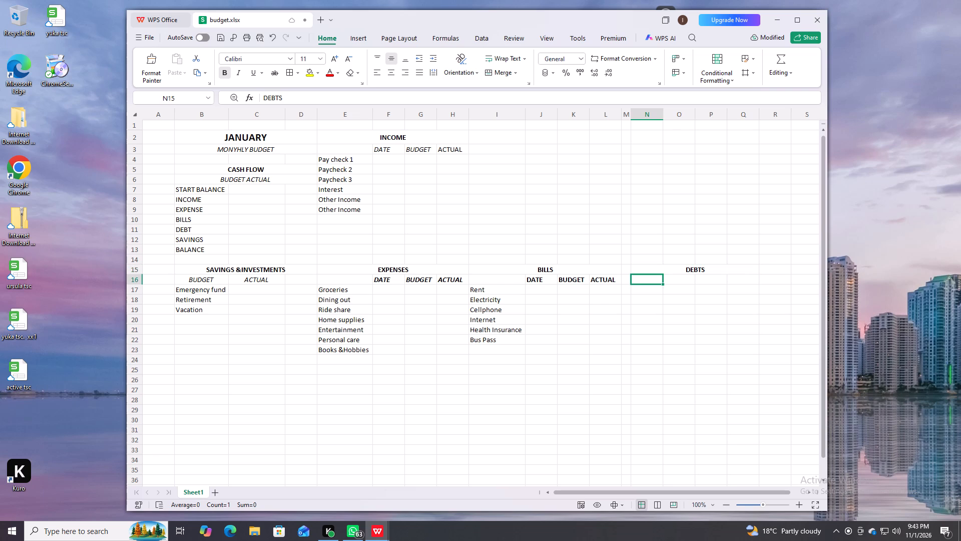
left_click(683, 279)
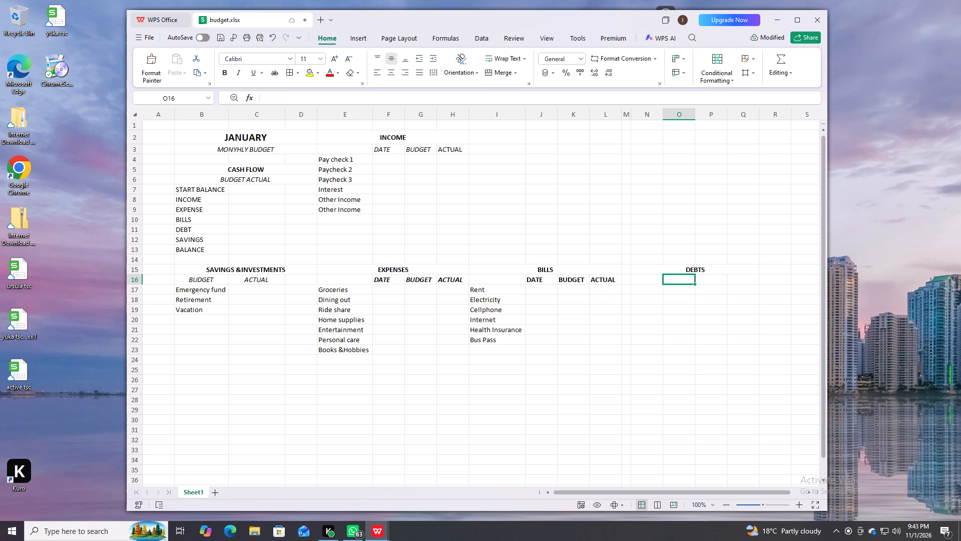
key("d")
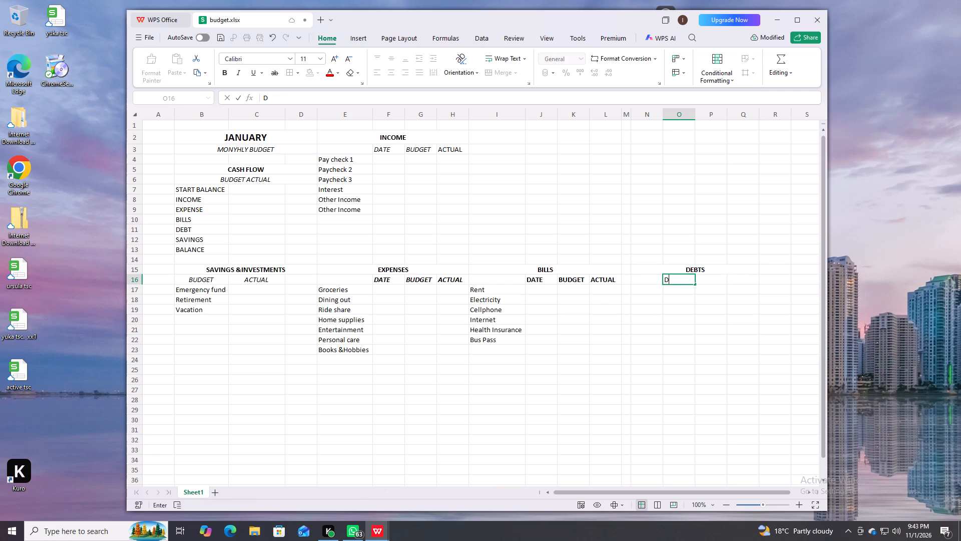
key("a")
type("TE")
key("Right")
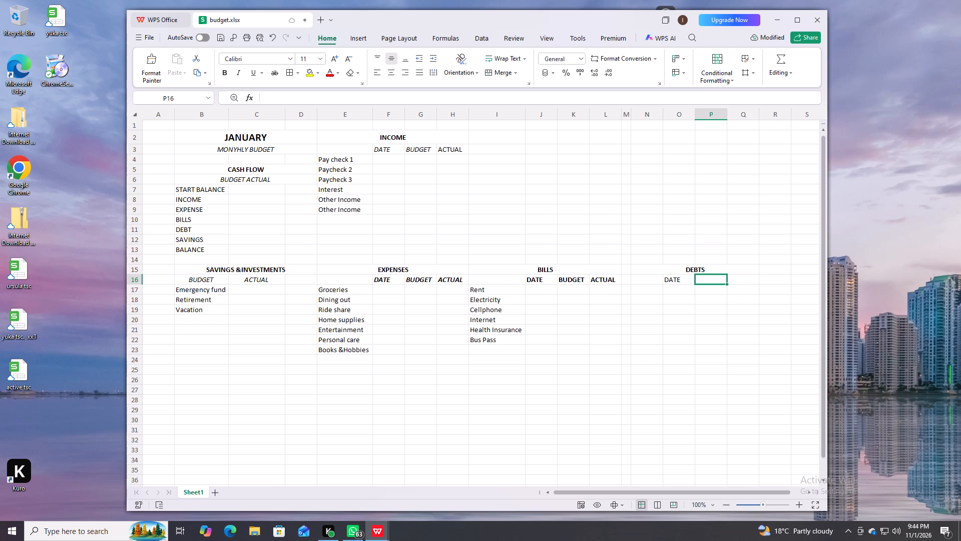
type("BU")
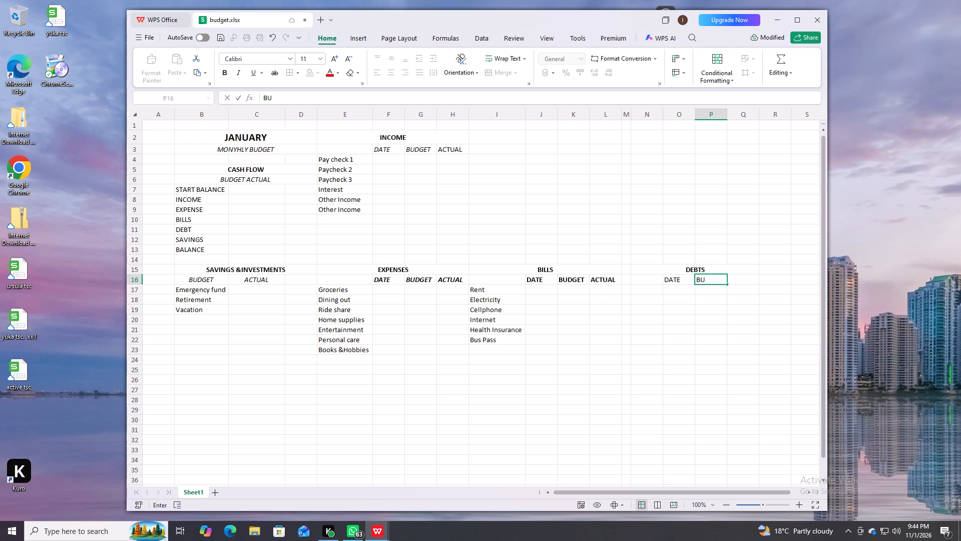
type("DGET")
key("Right")
type("ACTUA")
key("l")
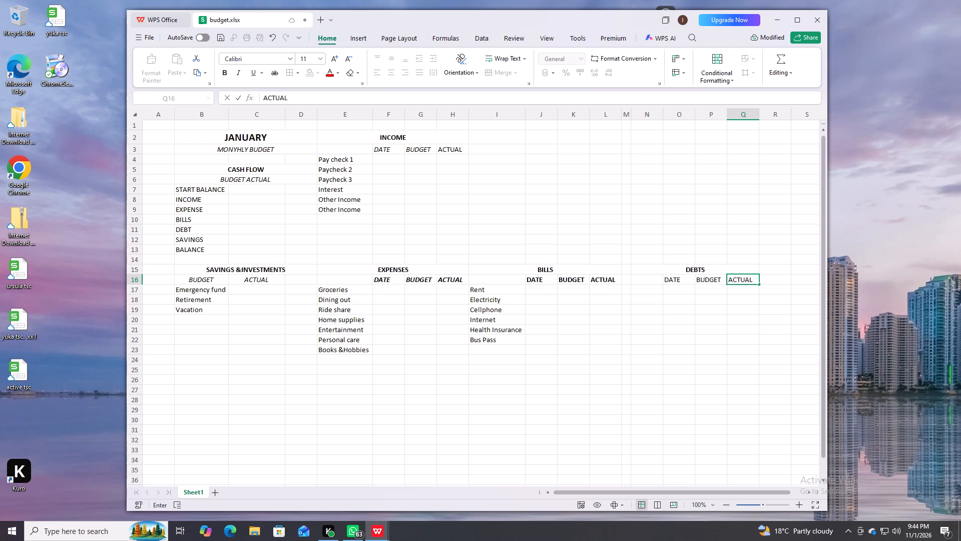
Centre the DEBTS section's DATE, BUDGET and ACTUAL headers and make them bold and italic.
left_click_drag(683, 277, 736, 279)
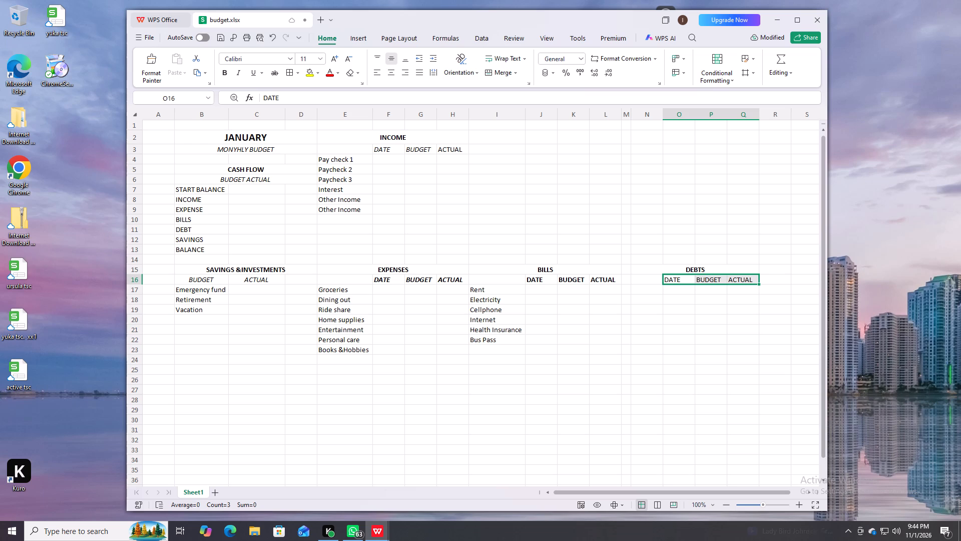
left_click(390, 69)
left_click(226, 70)
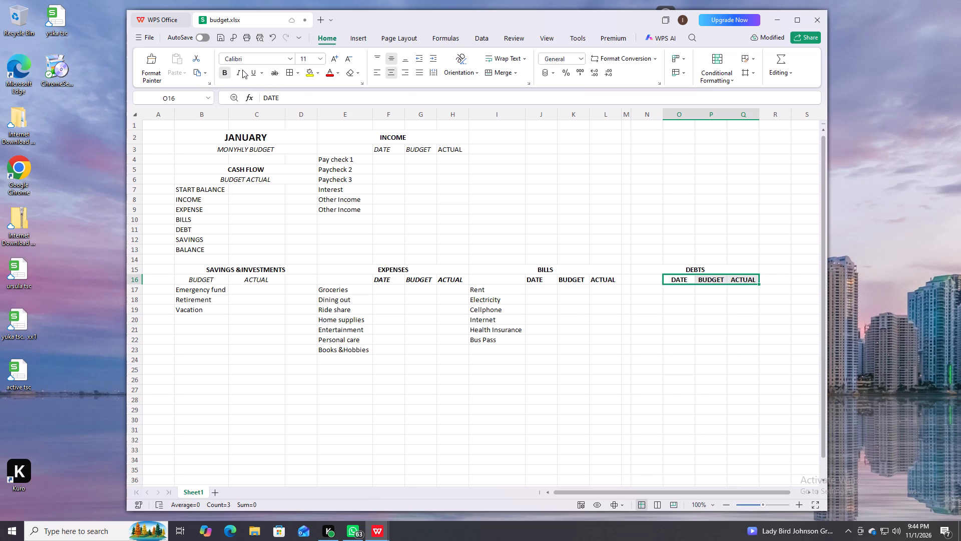
left_click(242, 70)
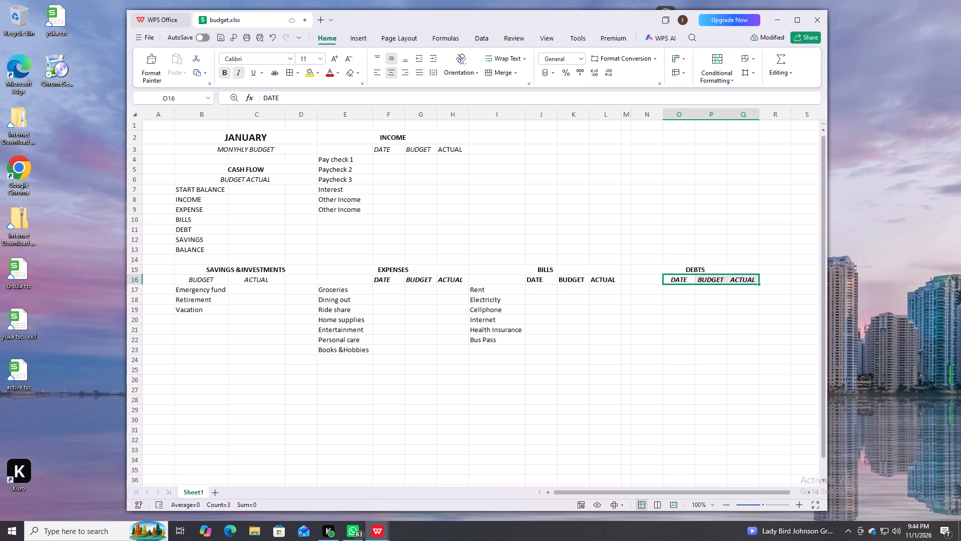
Centre the DATE, BUDGET and ACTUAL headers in row 16 of both the BILLS and EXPENSES sections.
left_click_drag(536, 279, 613, 282)
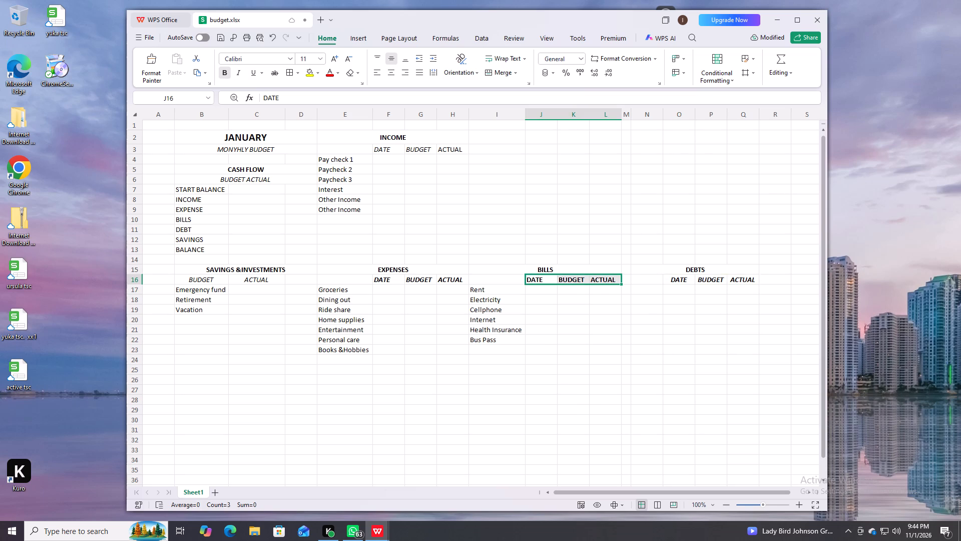
left_click(389, 74)
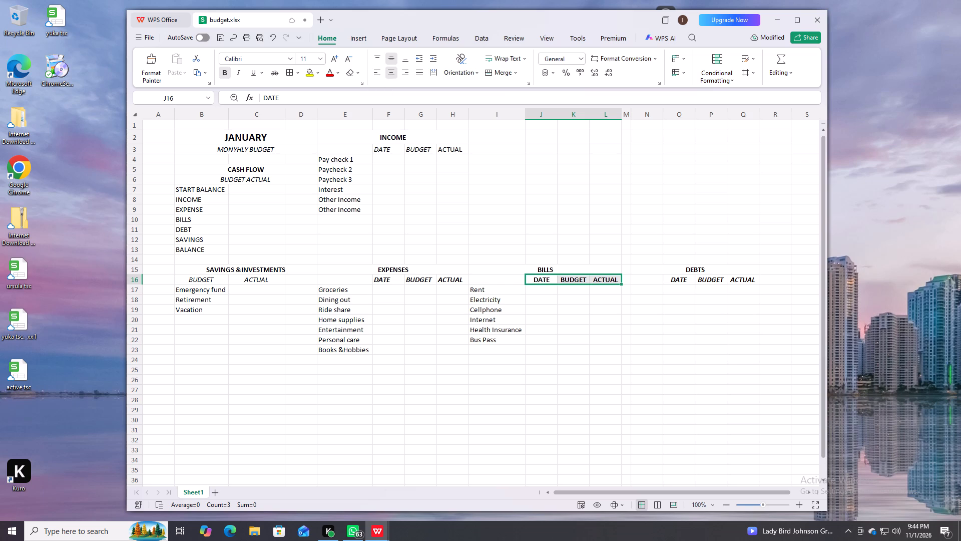
left_click_drag(387, 278, 426, 282)
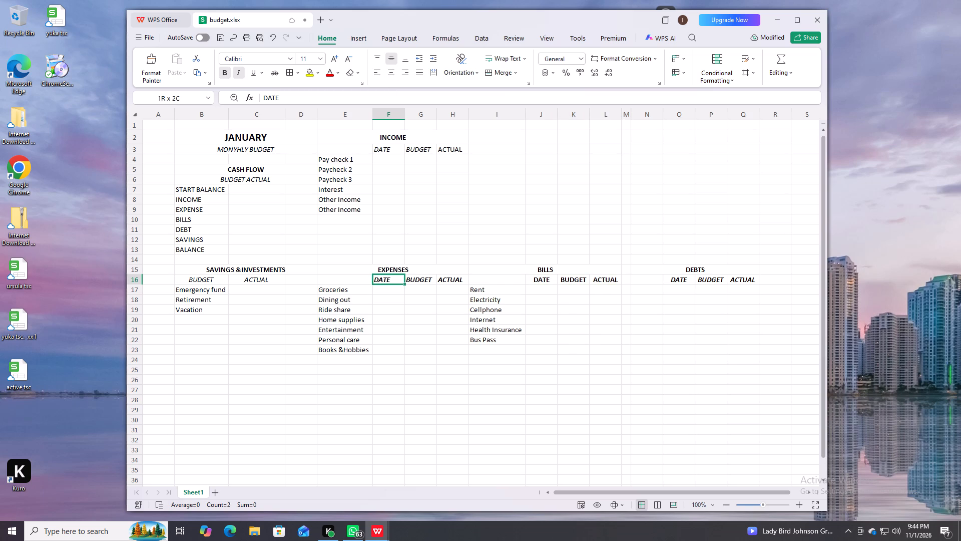
left_click_drag(426, 282, 444, 284)
left_click(395, 76)
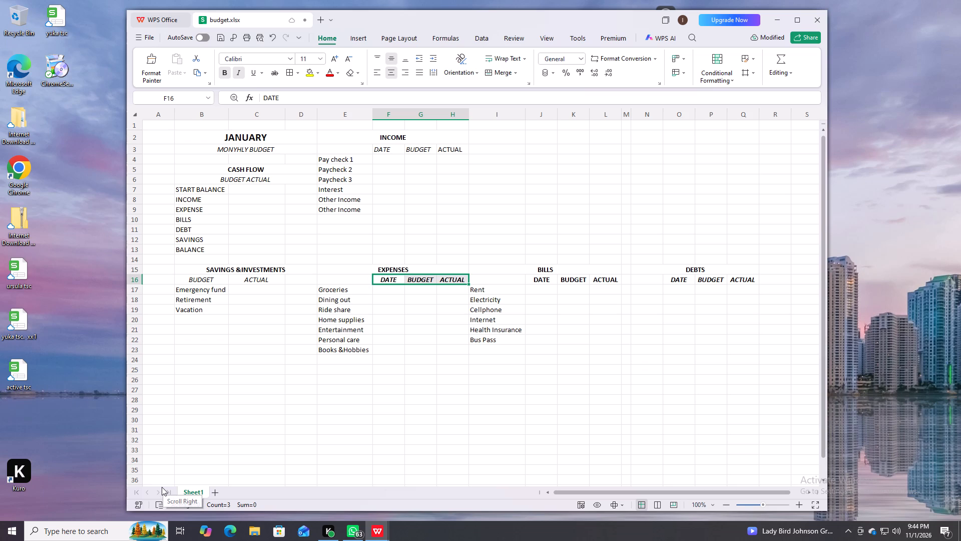
Make the BUDGET and ACTUAL headers under SAVINGS & INVESTMENTS bold.
left_click_drag(214, 283, 248, 278)
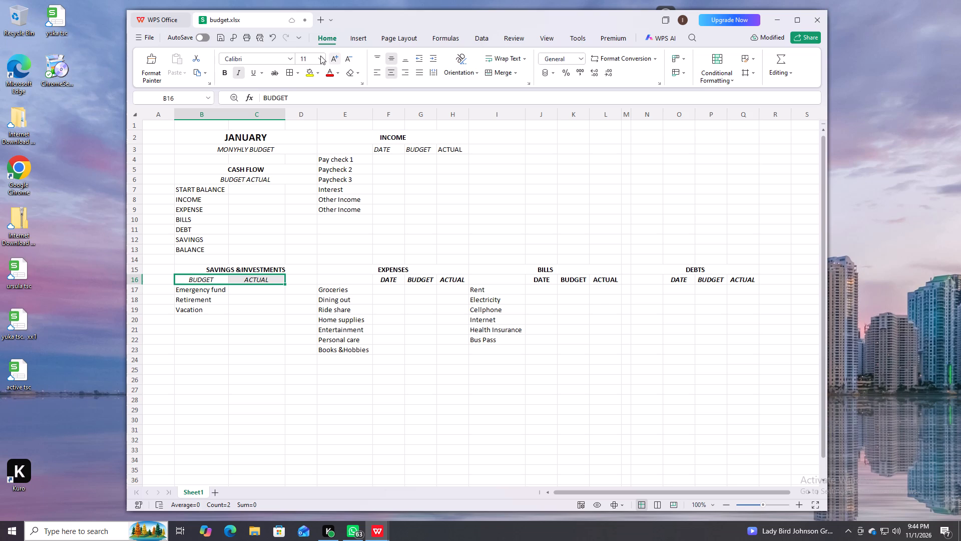
left_click(223, 76)
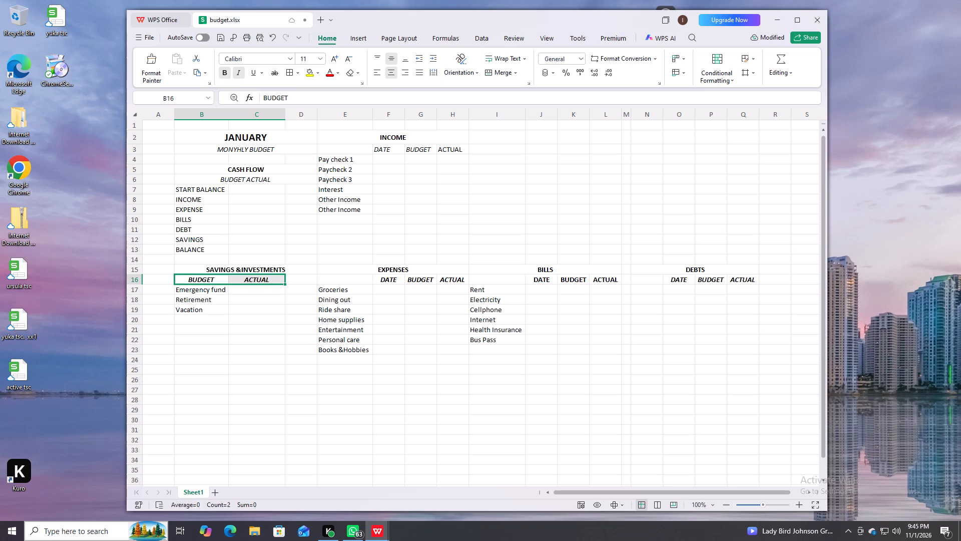
Select N17, the first item cell of the DEBTS section.
left_click(677, 291)
left_click(643, 288)
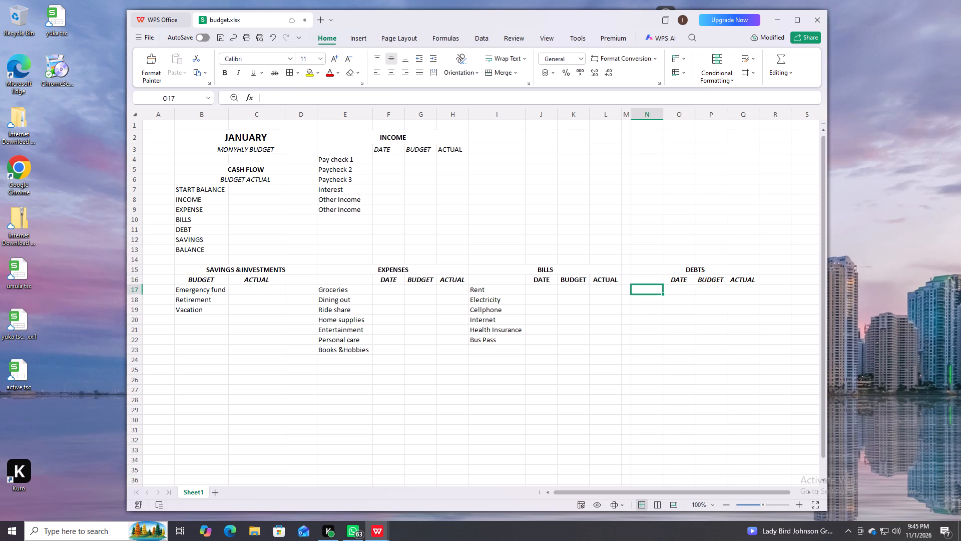
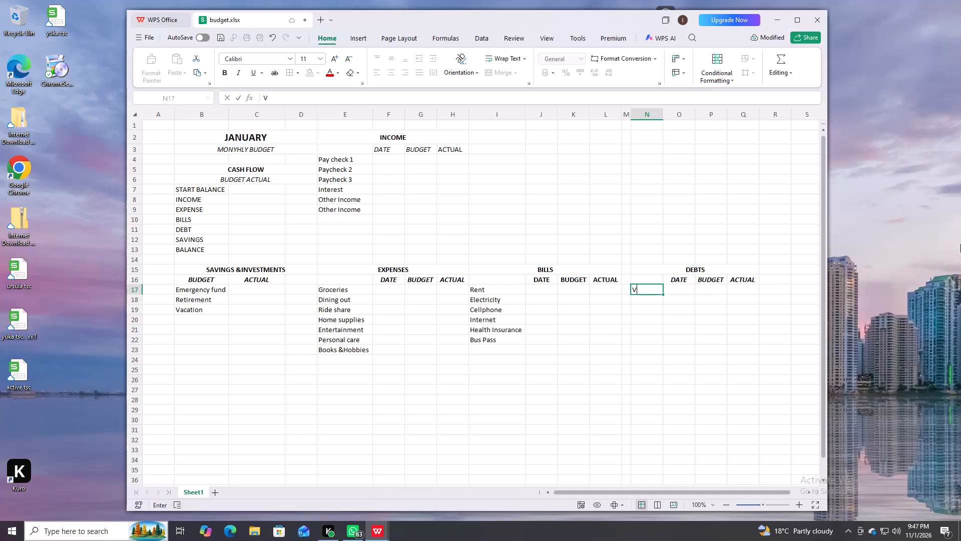
Enter Visa in N17 and Mastercard in N18 as the first two DEBTS items.
type("isa")
key("Down")
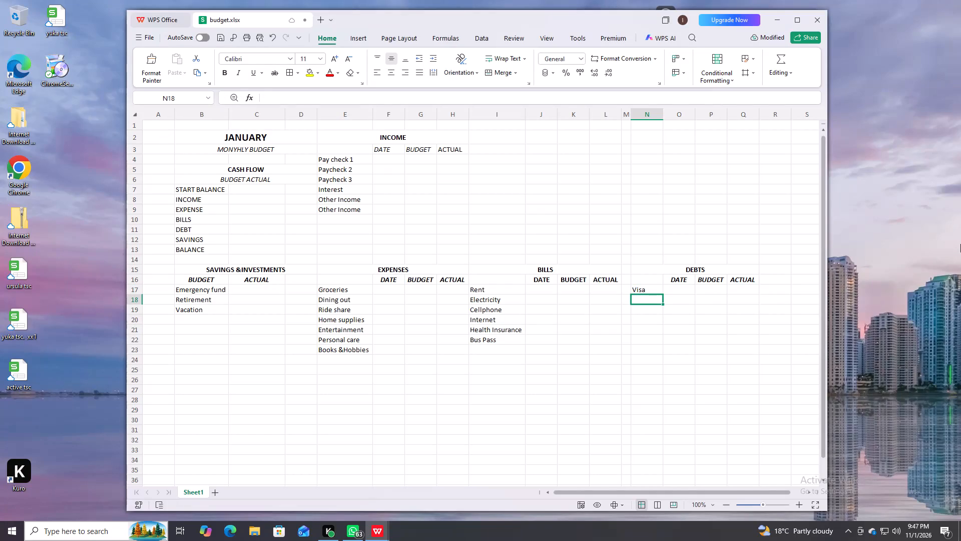
key("m")
type("as")
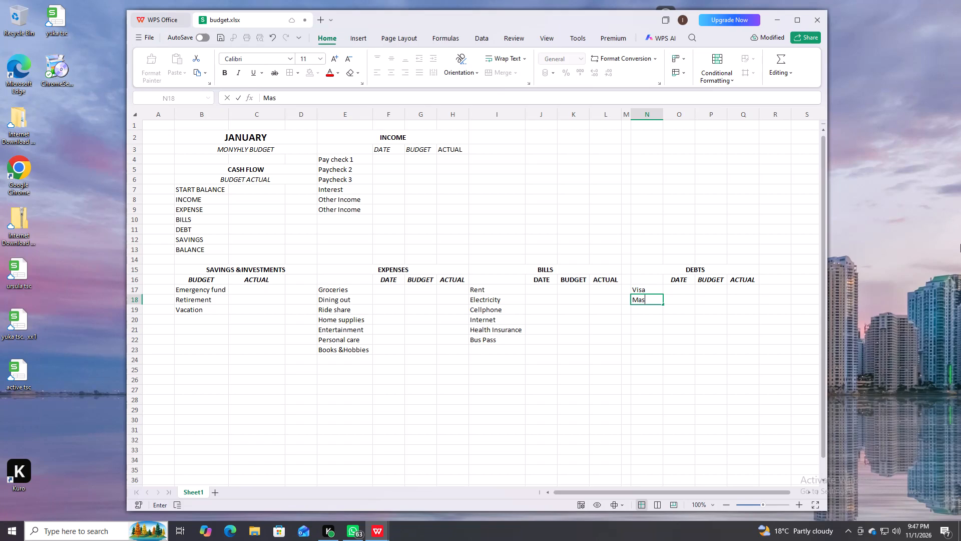
type("terca")
type("rd")
key("Down")
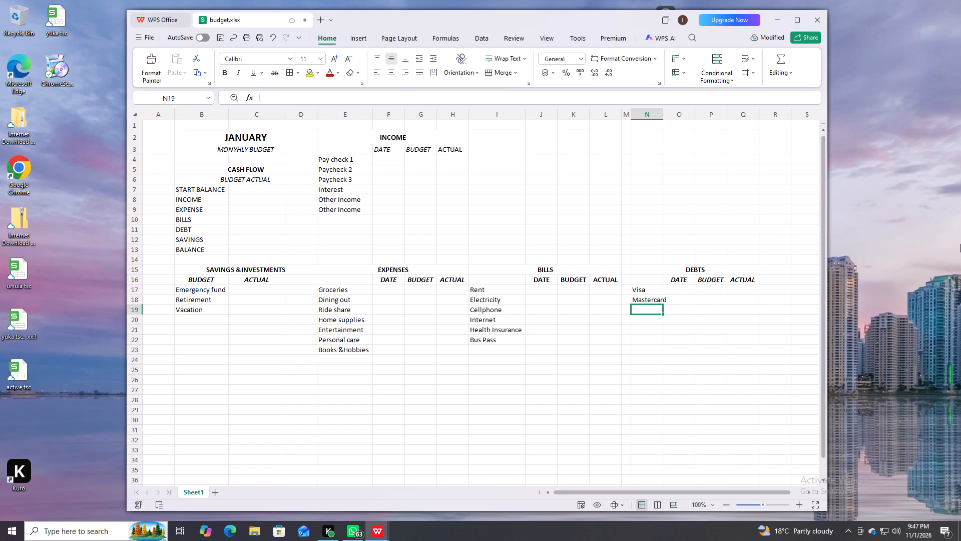
Enter Personal Loan in N19 as the third DEBTS item, below Mastercard.
key("p")
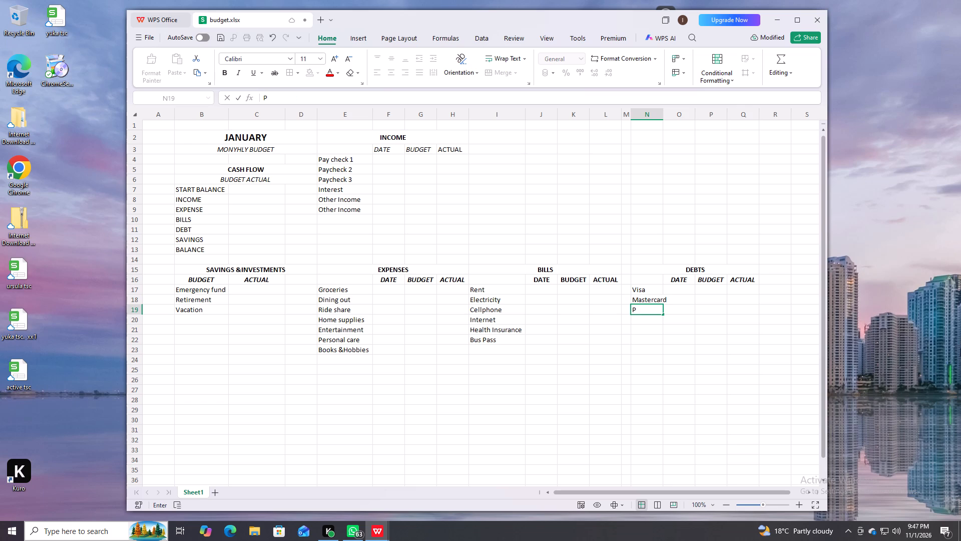
type("ersona")
type("l")
key("space")
key("l")
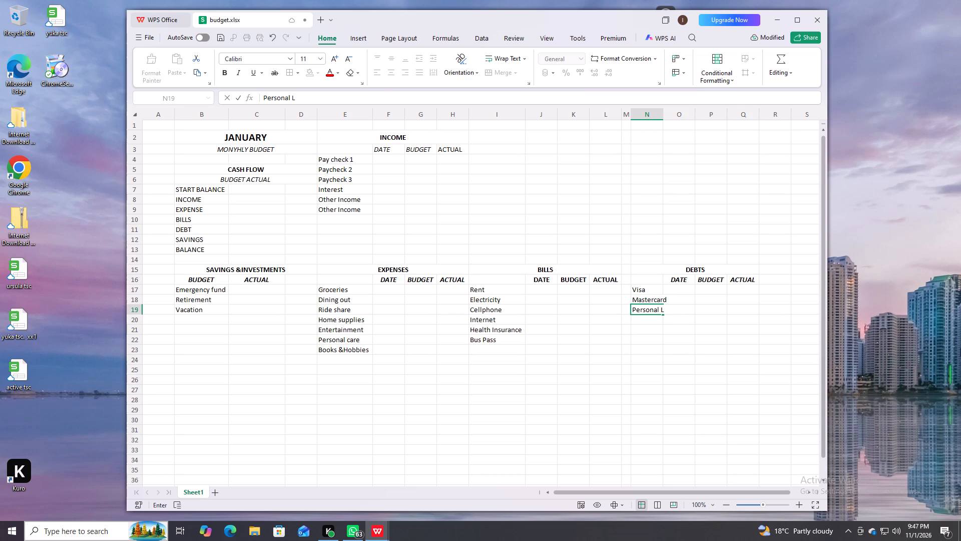
key("o")
key("n")
key("n")
key("n")
key("n")
key("n")
key("n")
key("n")
key("n")
key("n")
key("n")
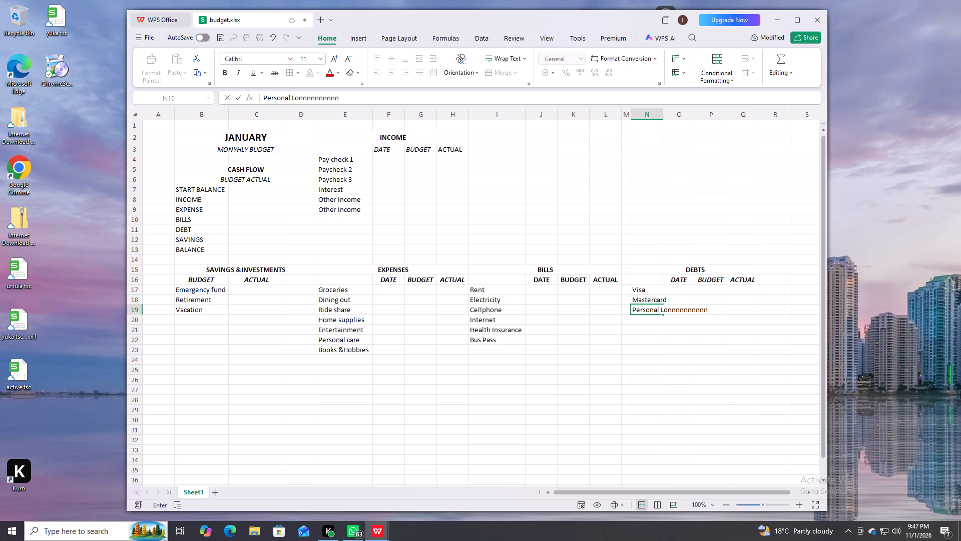
key("BackSpace")
key("BackSpace")
key("BackSpace")
key("BackSpace")
key("BackSpace")
key("BackSpace")
key("BackSpace")
key("BackSpace")
key("BackSpace")
key("BackSpace")
key("a")
key("n")
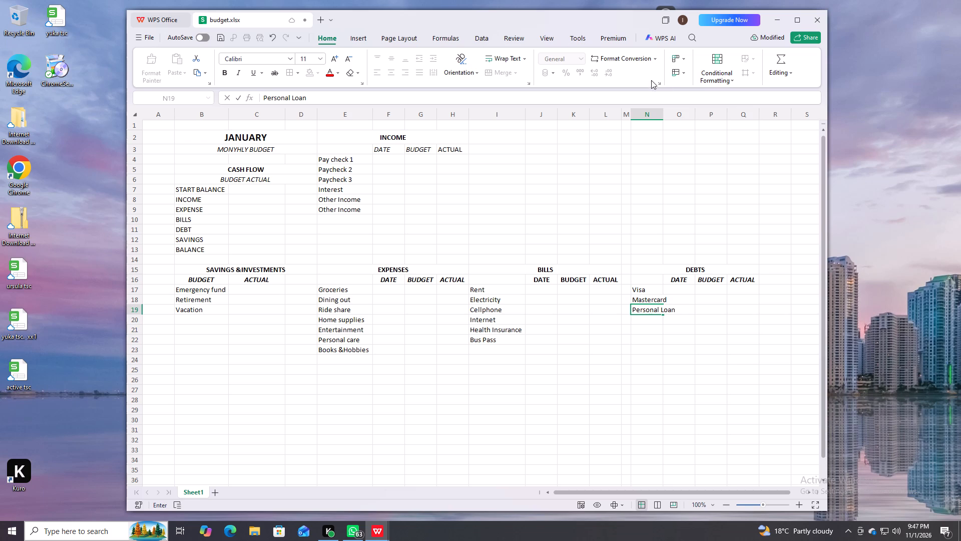
Widen column N so the Personal Loan label fits within its cell.
left_click(649, 120)
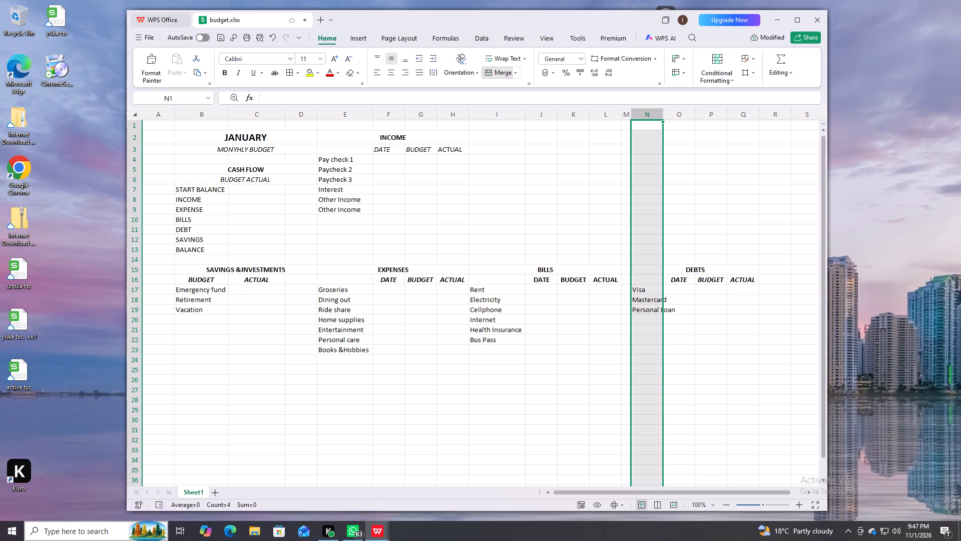
left_click_drag(662, 112, 677, 109)
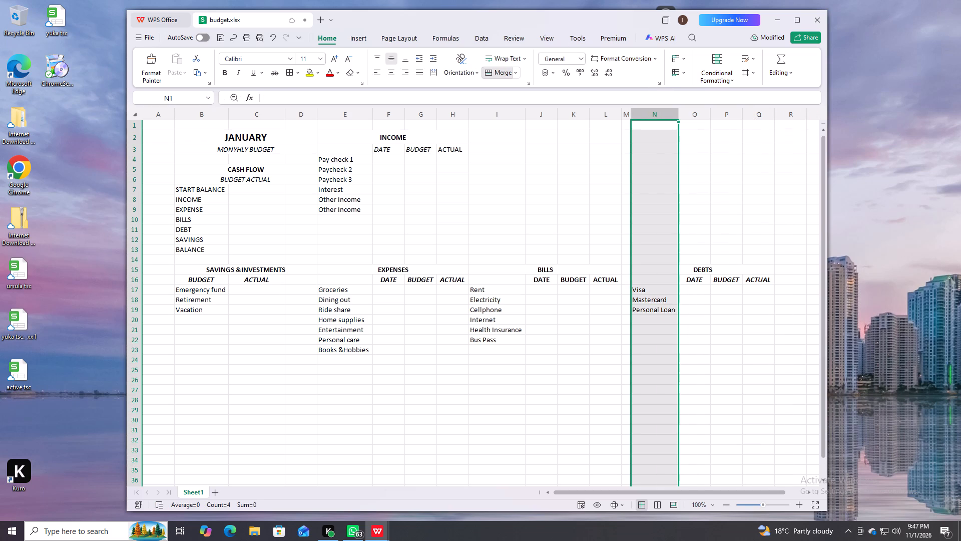
Select N20, the empty item cell below Personal Loan in the DEBTS section.
left_click(643, 318)
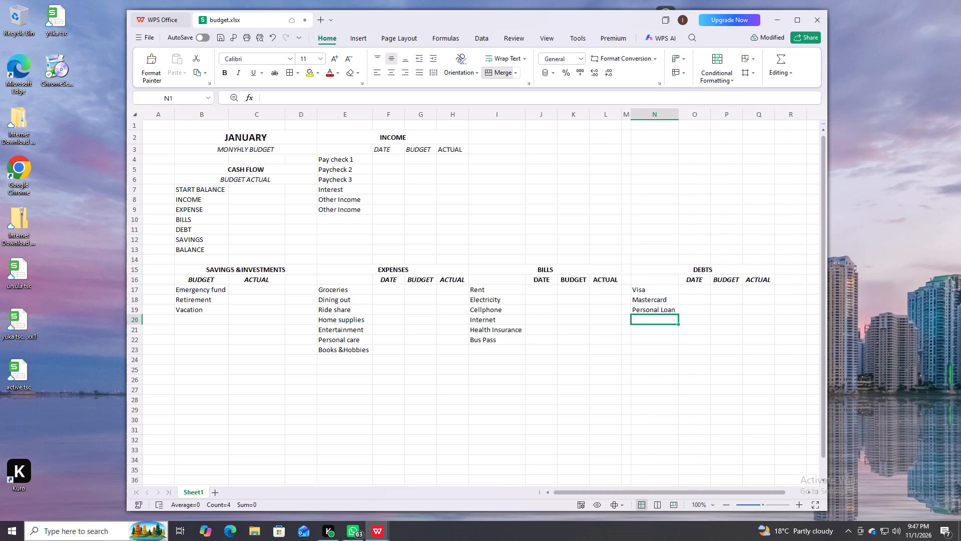
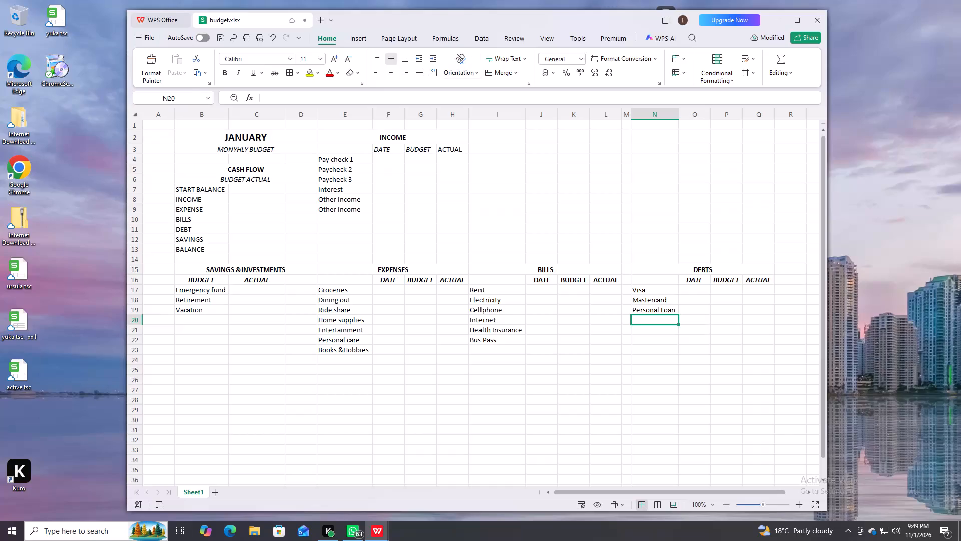
Narrow empty column D to a slim spacer, about as wide as column M, then deselect it by selecting cell I2.
left_click(303, 114)
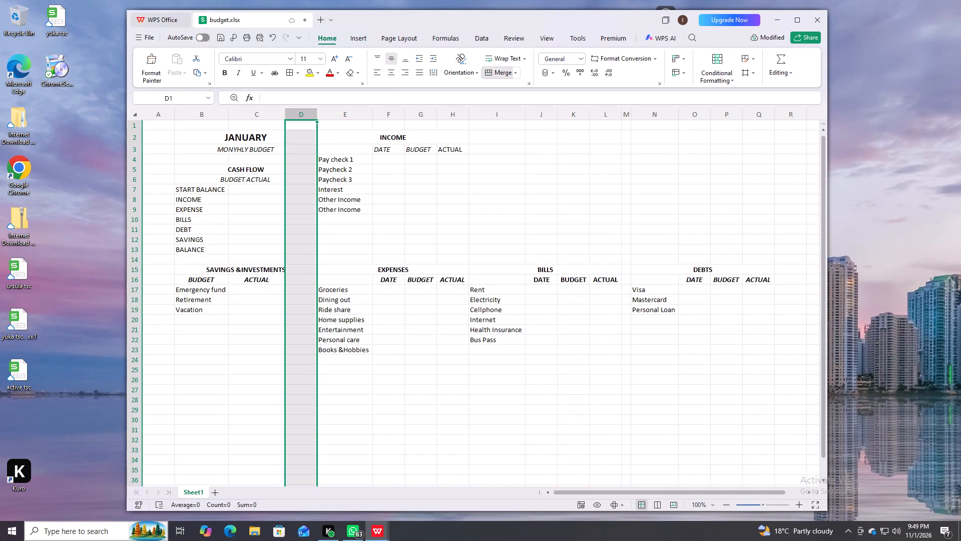
left_click_drag(318, 117, 310, 117)
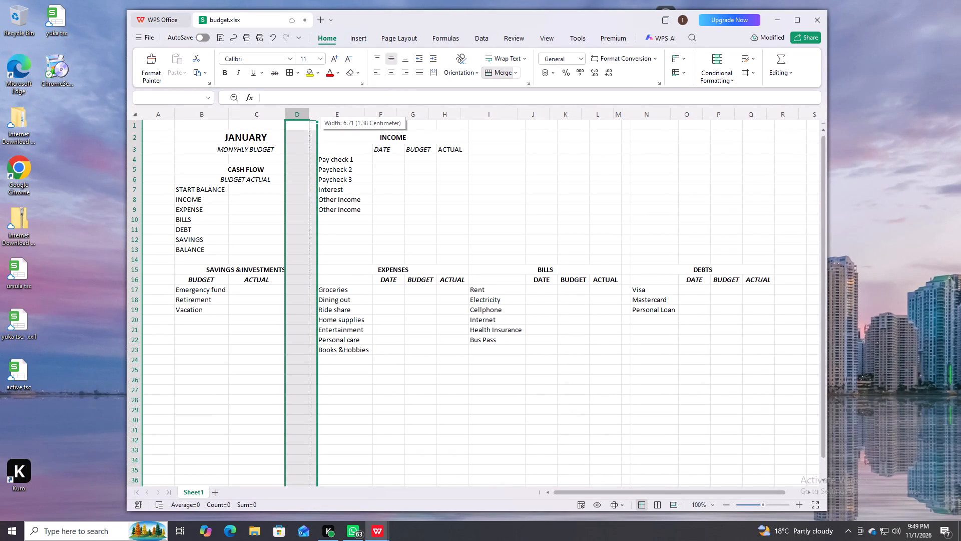
left_click_drag(310, 117, 298, 115)
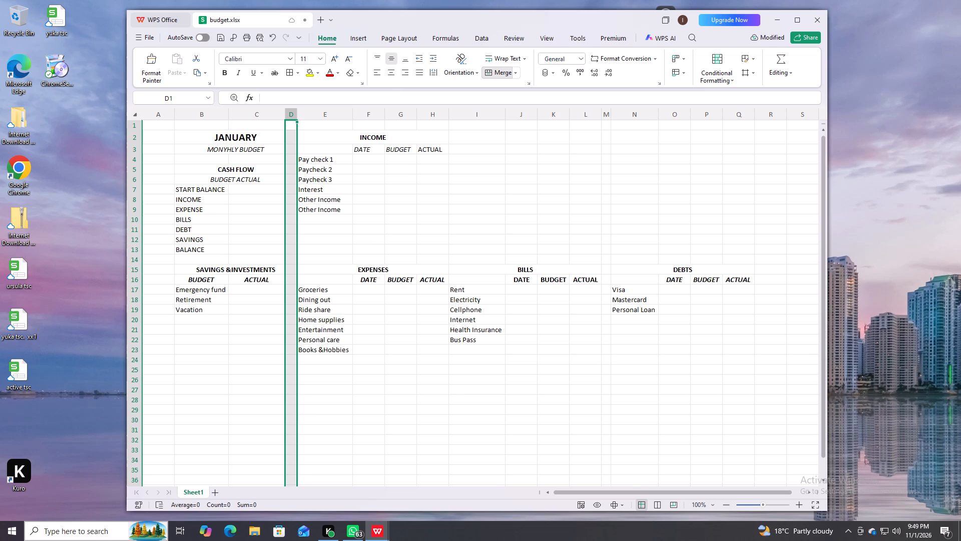
left_click(452, 134)
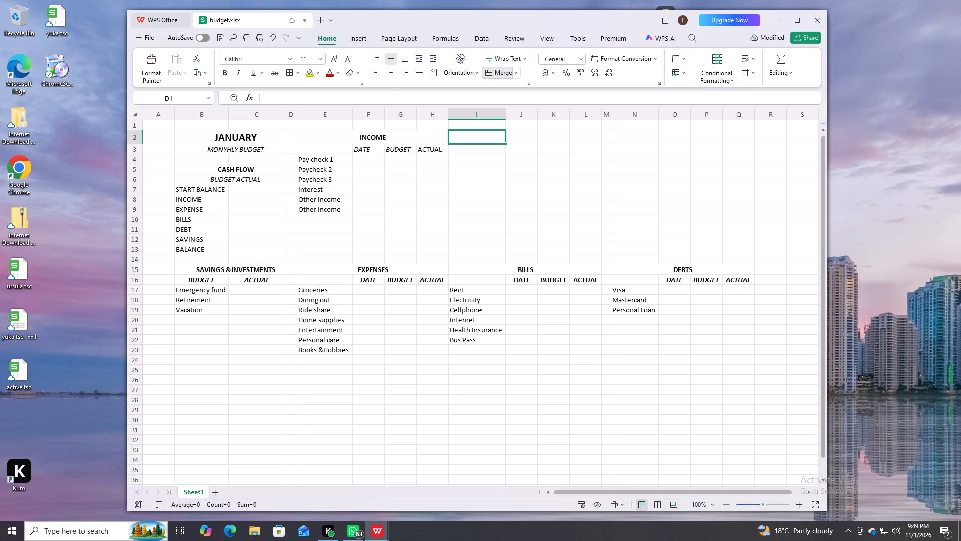
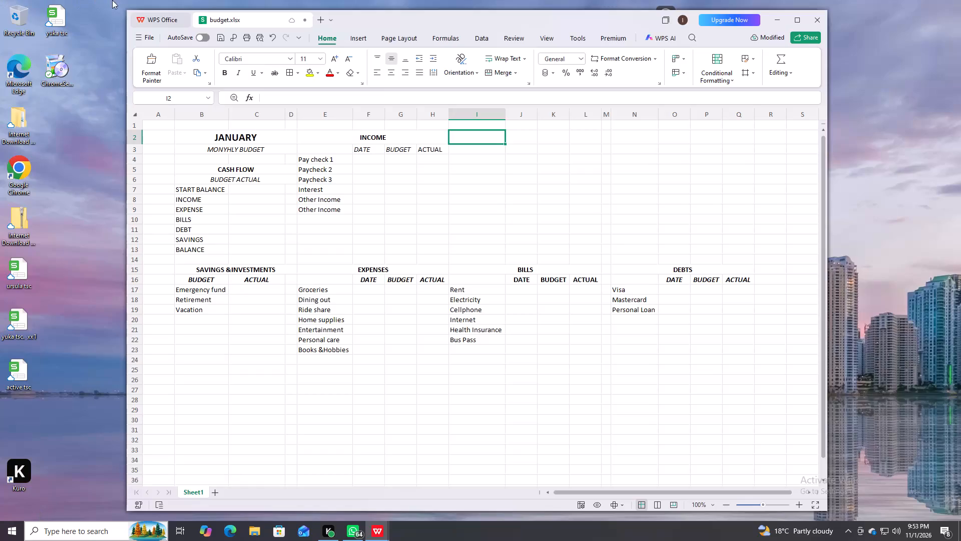
Fill the merged JANUARY title cell at B2 with the lightest pink theme color.
left_click(214, 138)
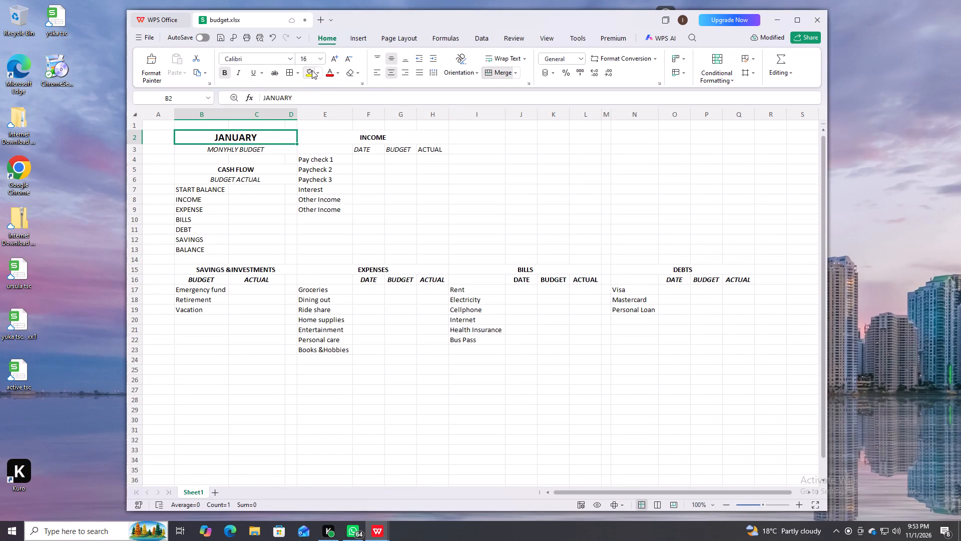
left_click(317, 74)
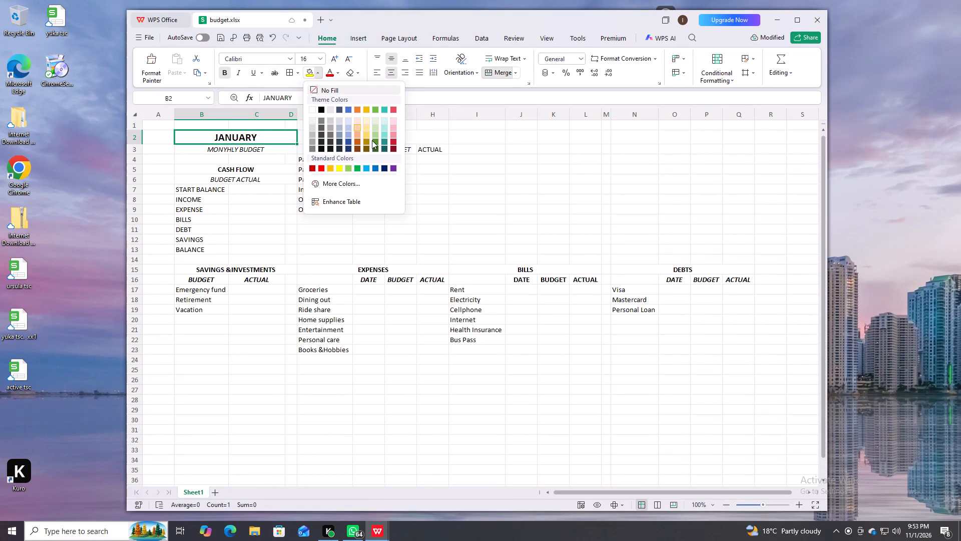
left_click(393, 119)
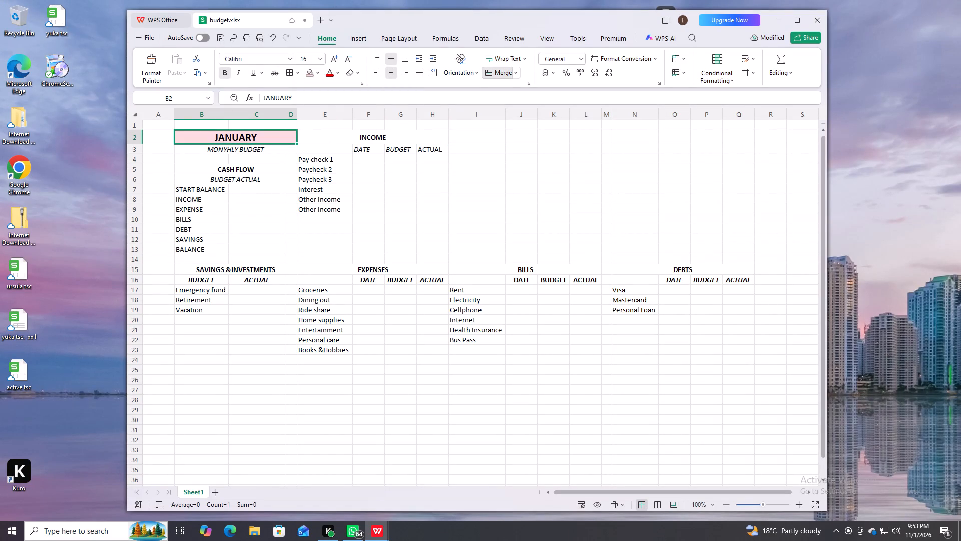
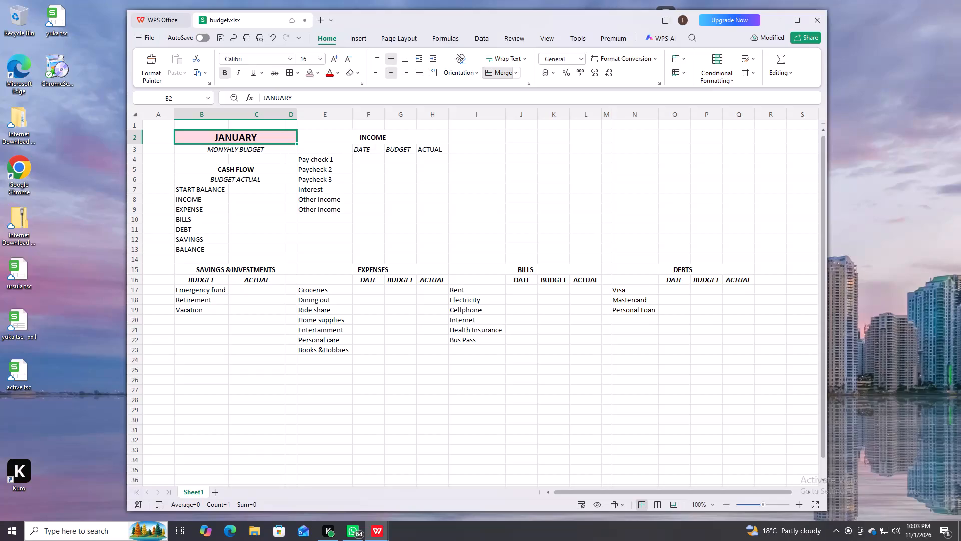
Fill the merged INCOME heading cell at E2 with the lightest pink theme color, matching the JANUARY title.
left_click(414, 136)
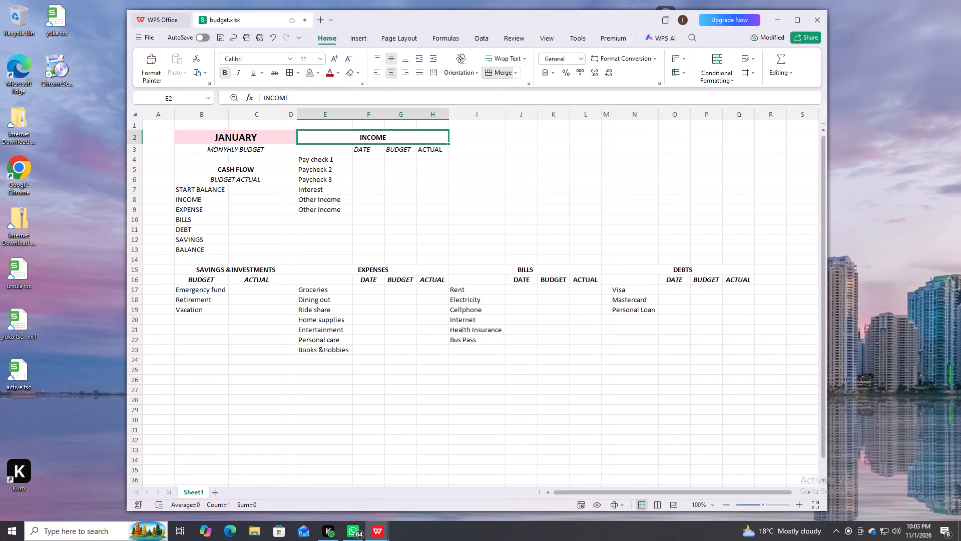
left_click(319, 74)
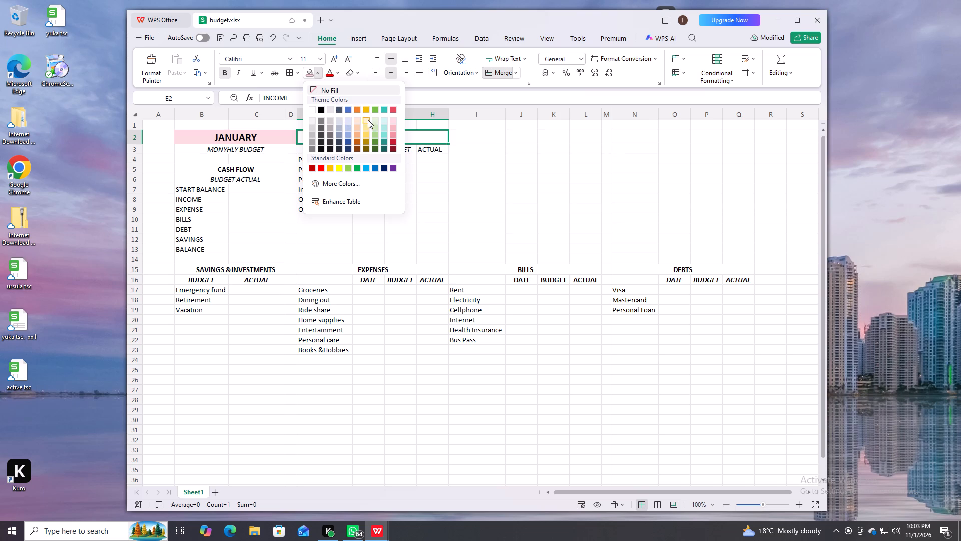
left_click(394, 126)
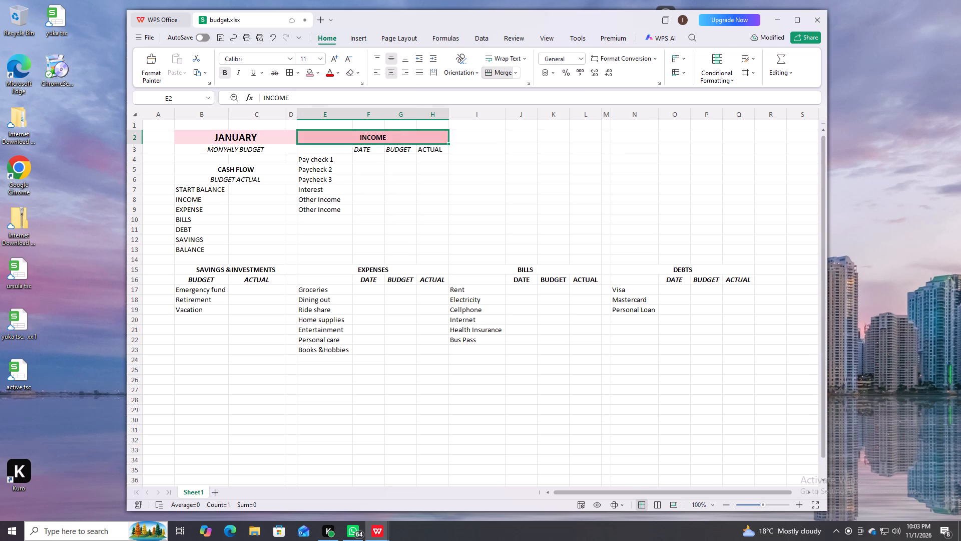
left_click(319, 74)
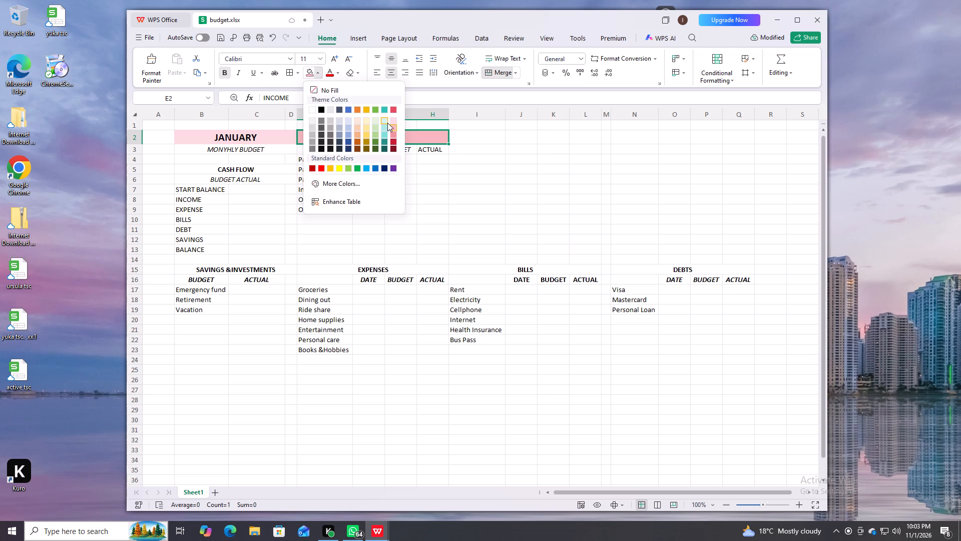
left_click(392, 121)
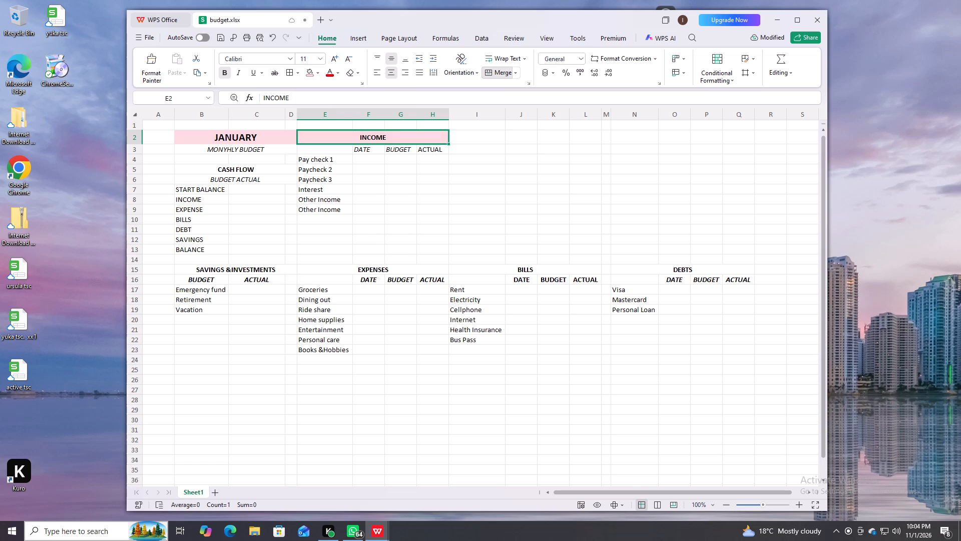
left_click(298, 153)
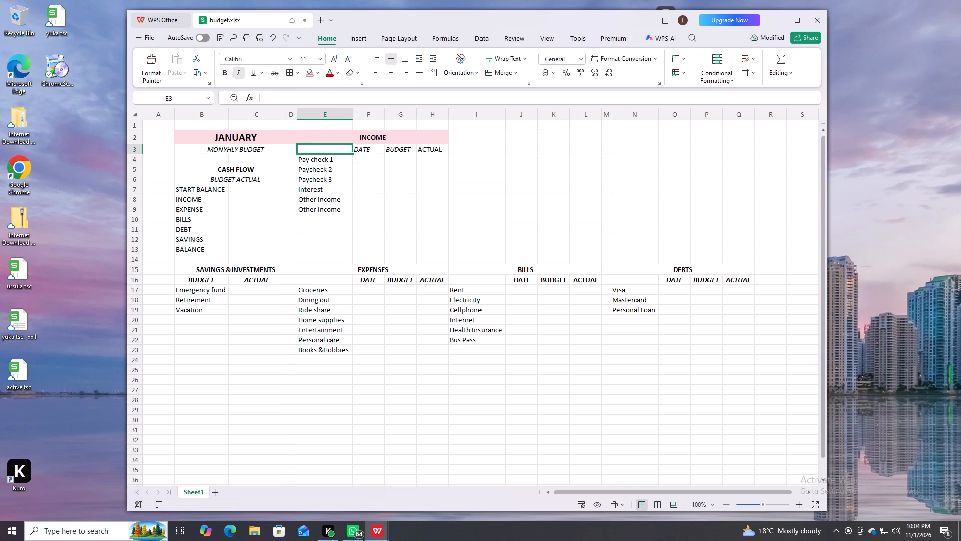
Unmerge the JANUARY title cell spanning B2:D2.
left_click(285, 138)
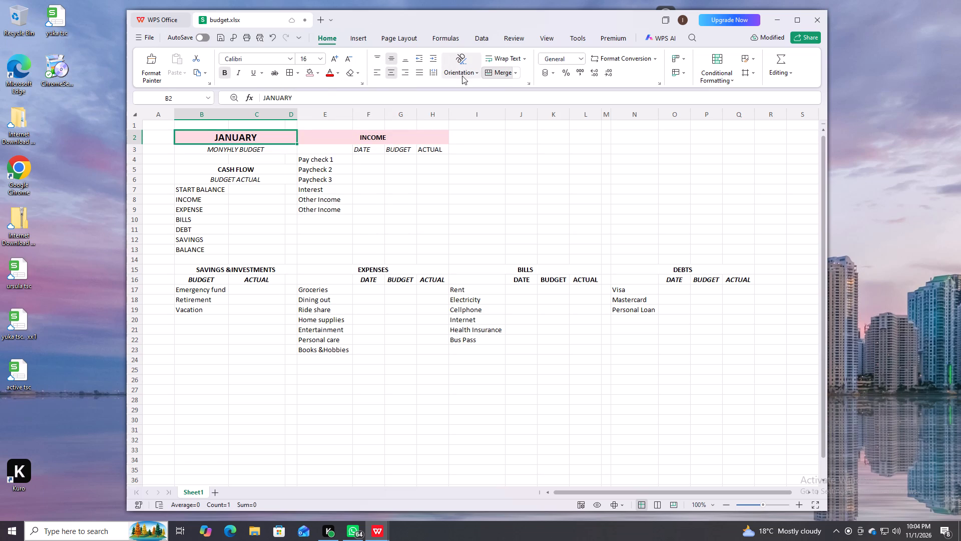
left_click(516, 75)
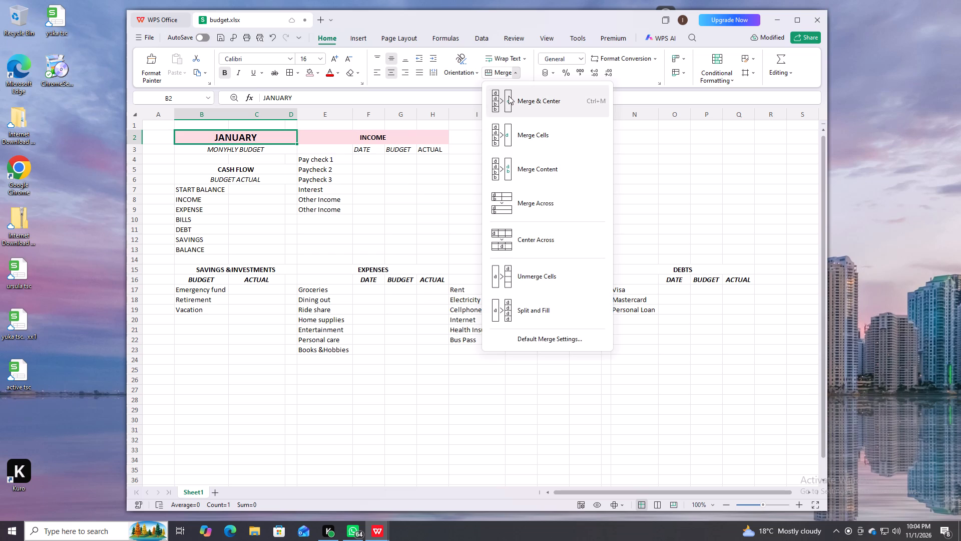
left_click(509, 96)
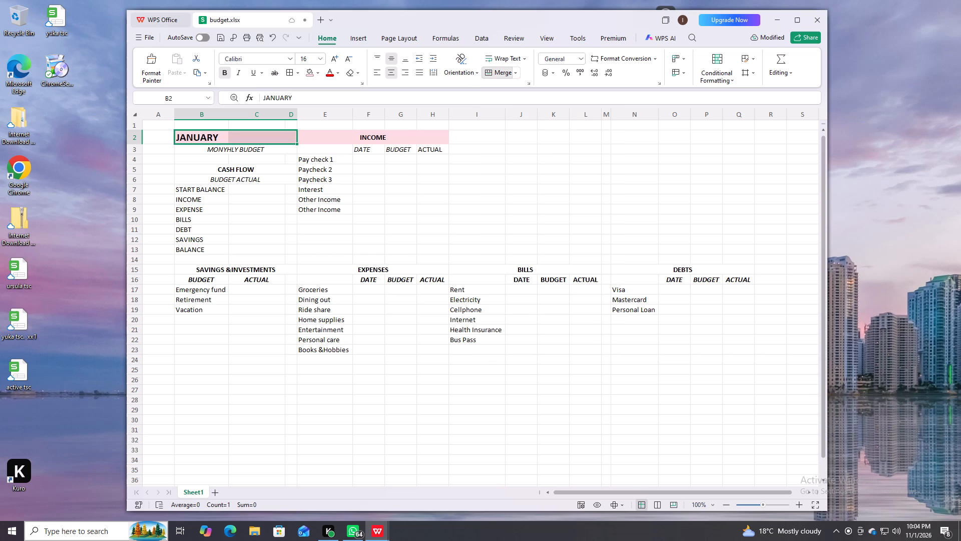
Remove the fill color from spacer cell D2 between the JANUARY and INCOME headings.
left_click(268, 142)
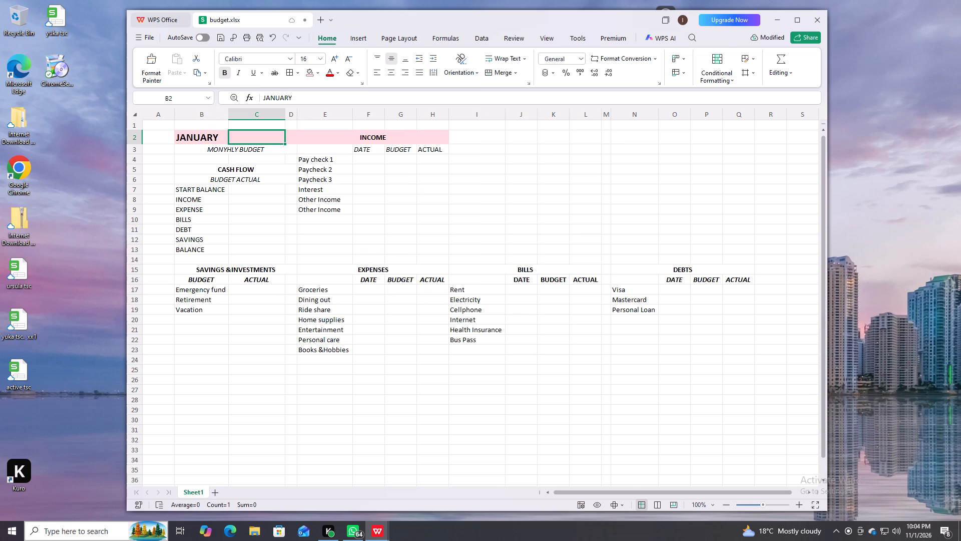
left_click(292, 133)
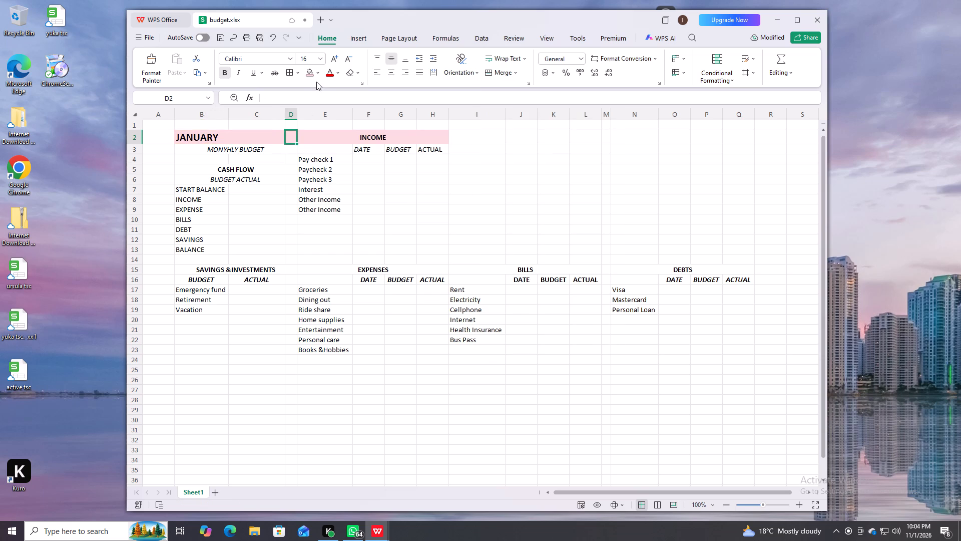
left_click(318, 74)
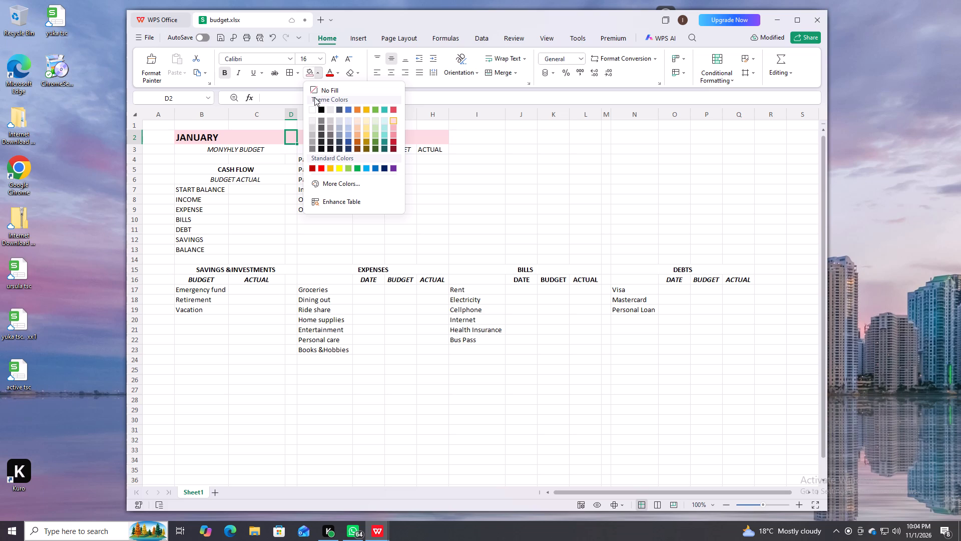
left_click(314, 88)
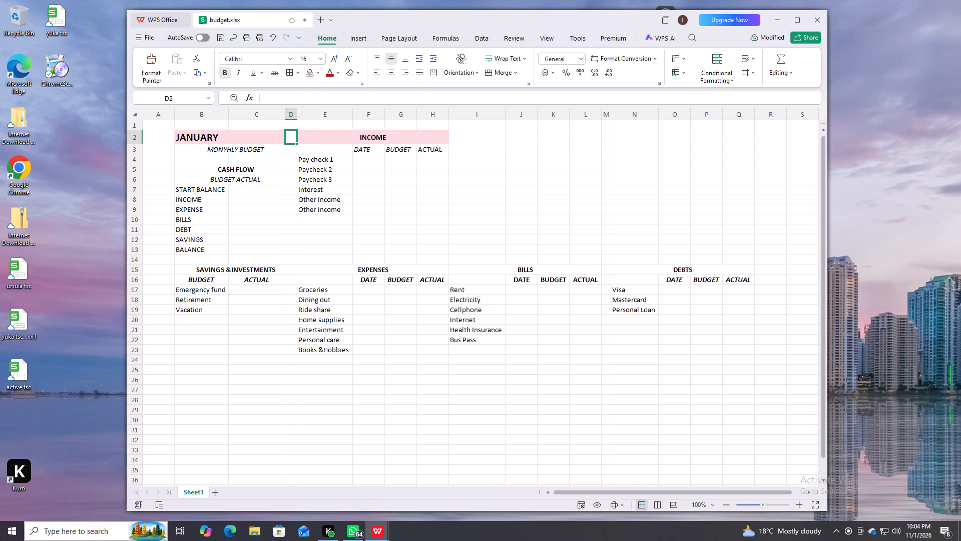
Merge cells B2:C2 for the JANUARY title and center its text horizontally.
left_click(269, 139)
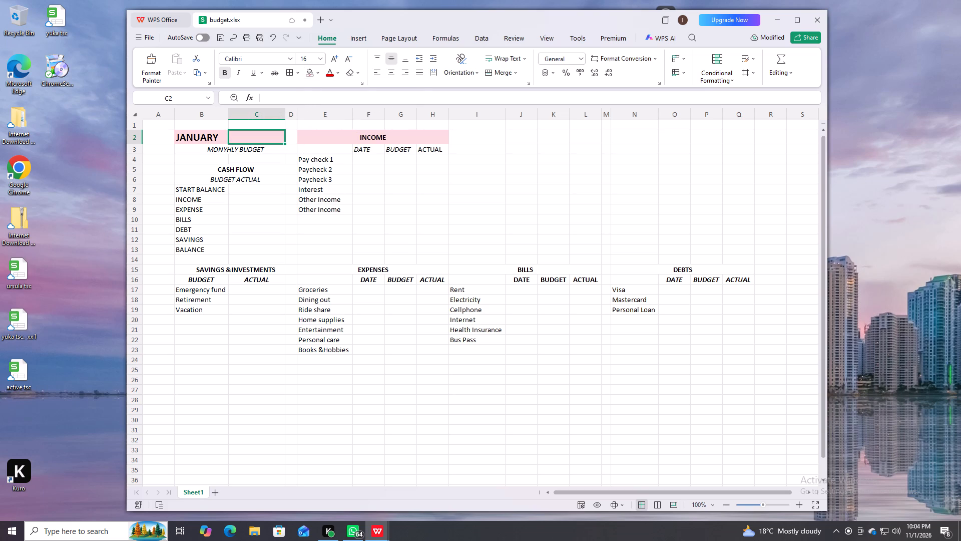
left_click_drag(207, 141, 245, 134)
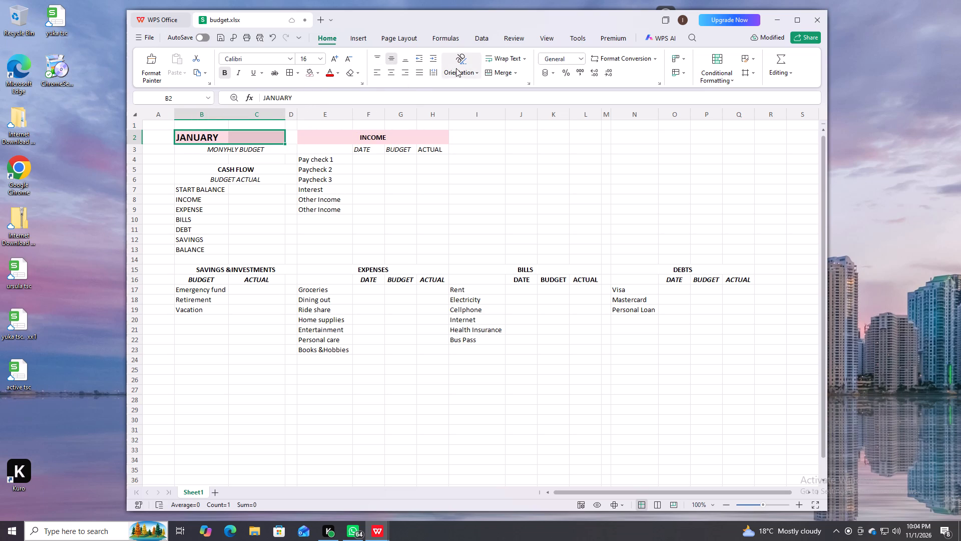
left_click(516, 72)
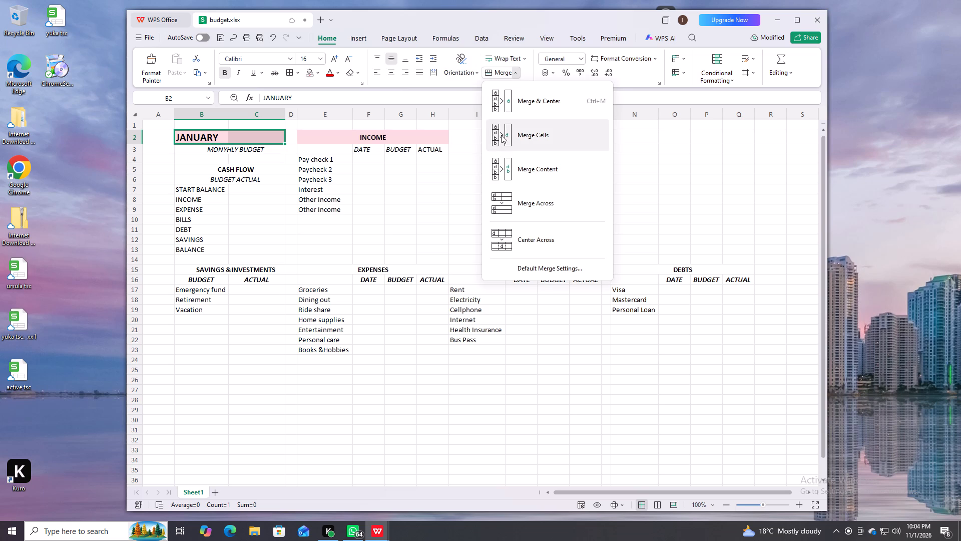
left_click(504, 135)
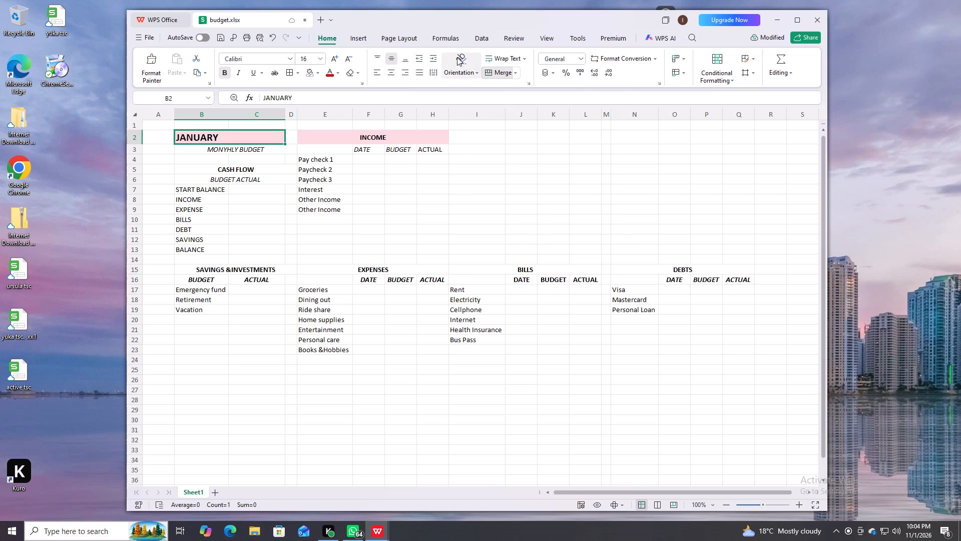
left_click(392, 73)
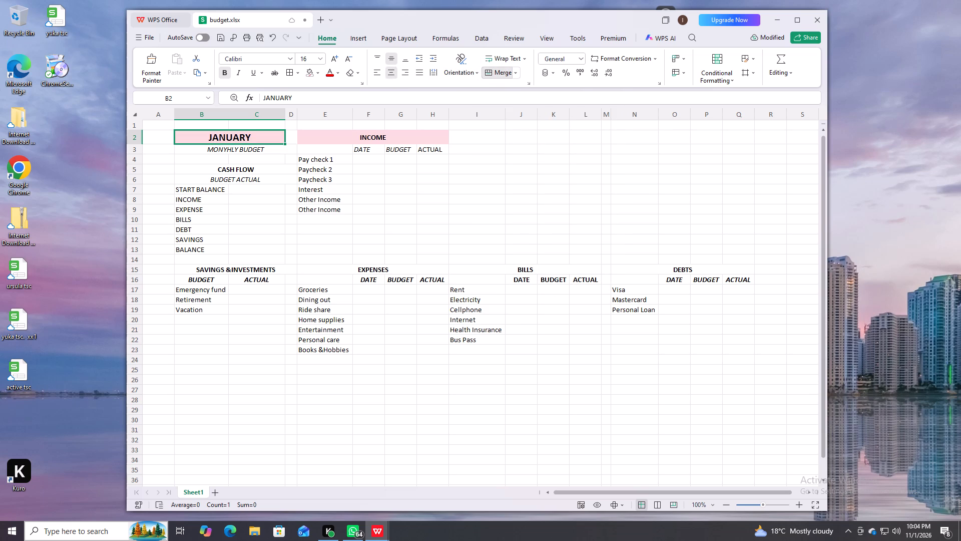
left_click(437, 168)
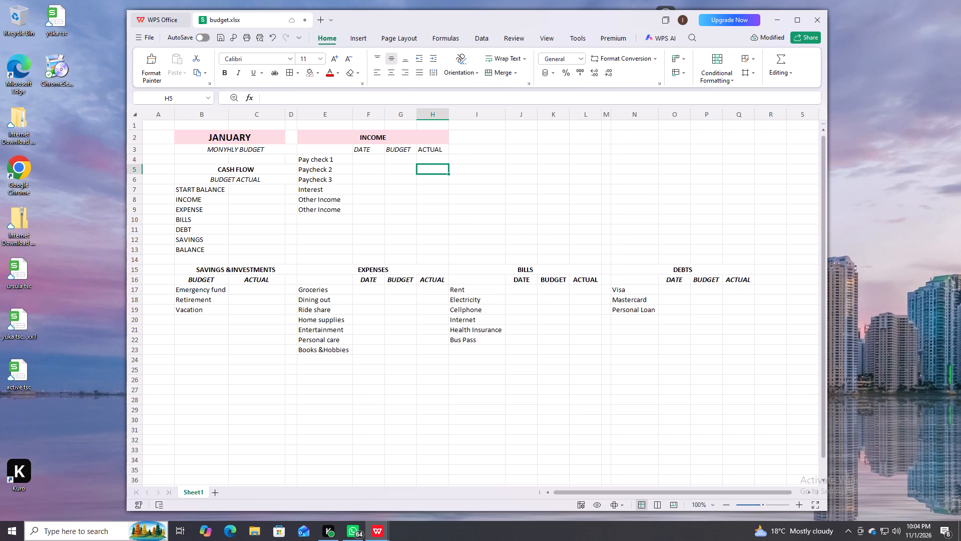
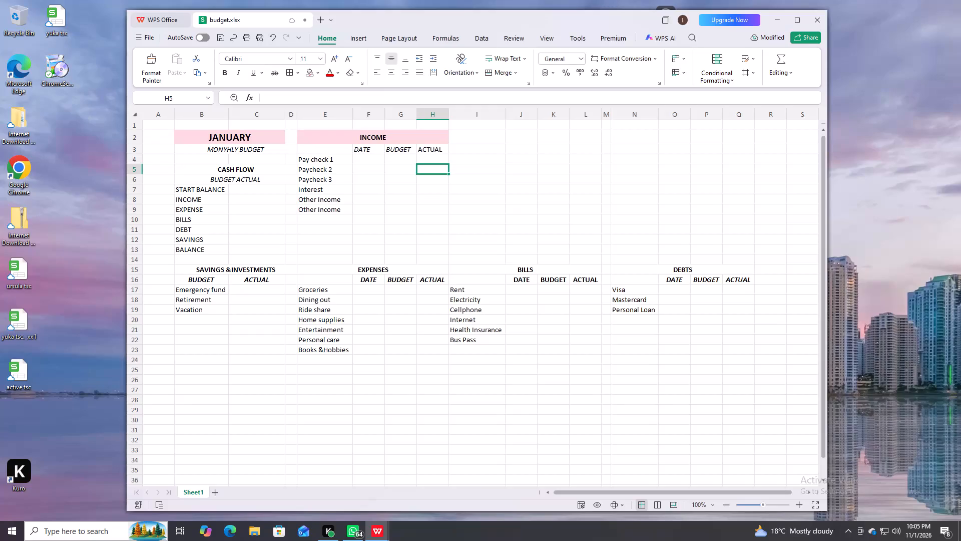
Unmerge the SAVINGS &INVESTMENTS heading spanning B15:D15.
left_click(198, 269)
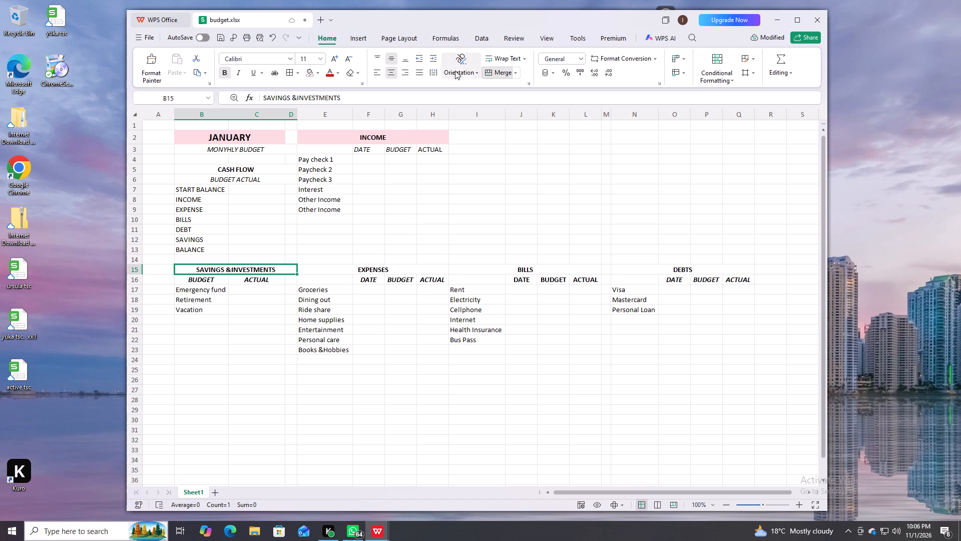
left_click(517, 74)
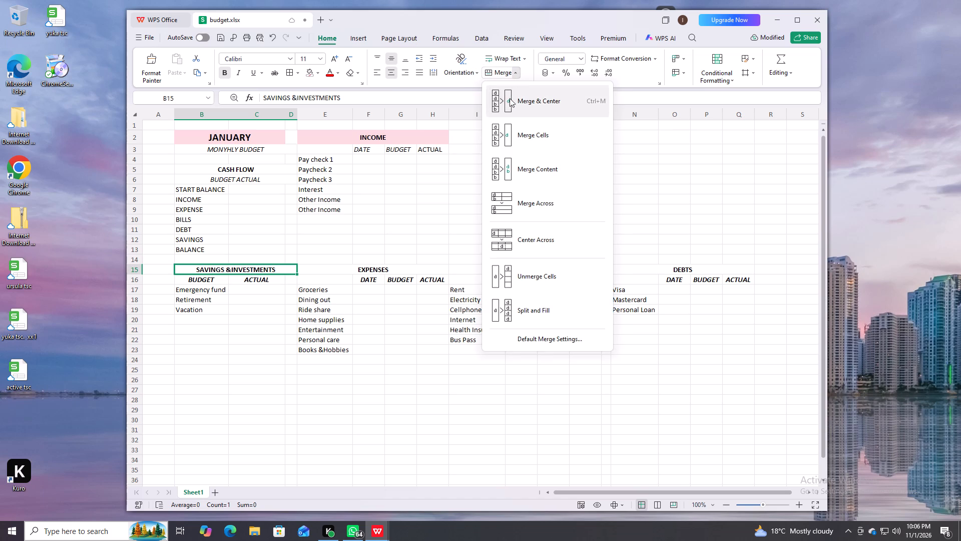
left_click(508, 102)
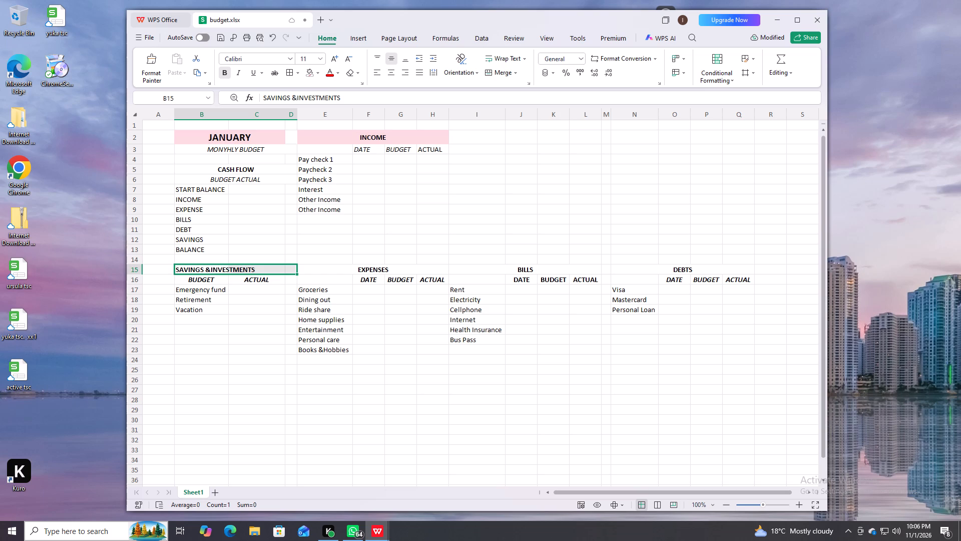
left_click(389, 74)
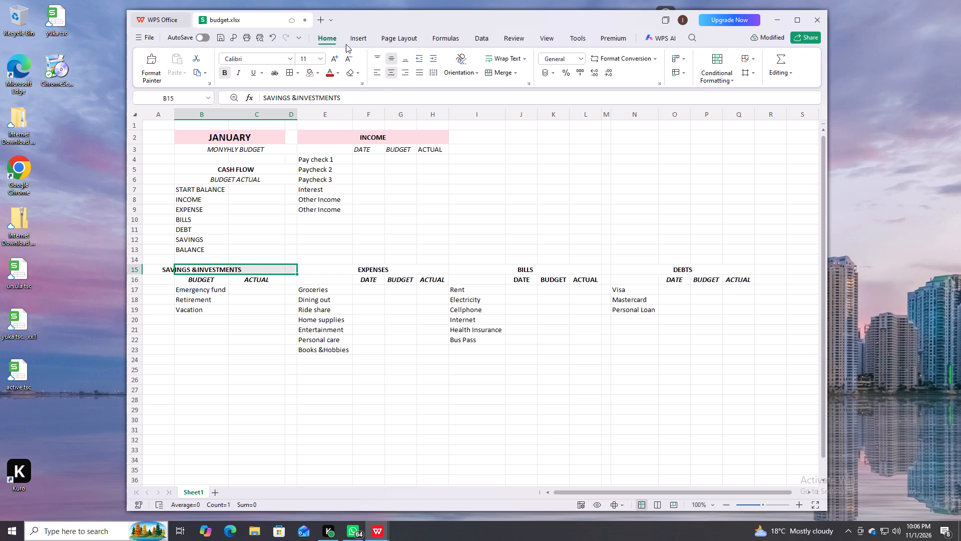
left_click(272, 35)
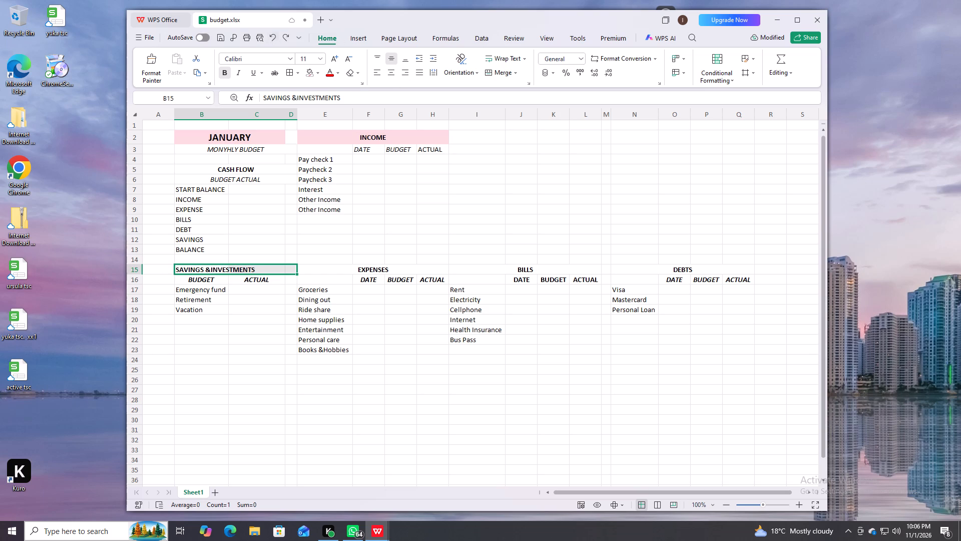
Merge cells B15:C15 for the SAVINGS &INVESTMENTS heading and center its text horizontally.
left_click(278, 263)
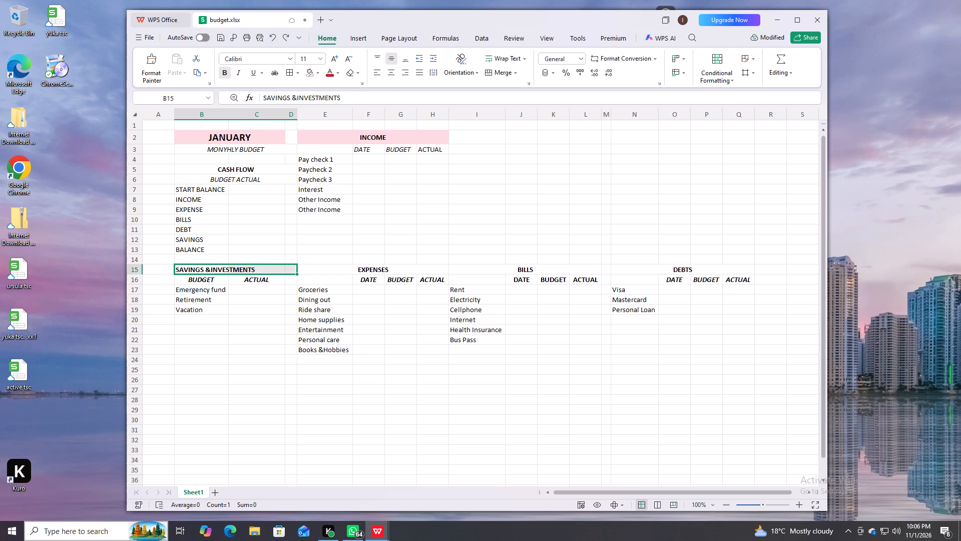
left_click(276, 265)
left_click(275, 266)
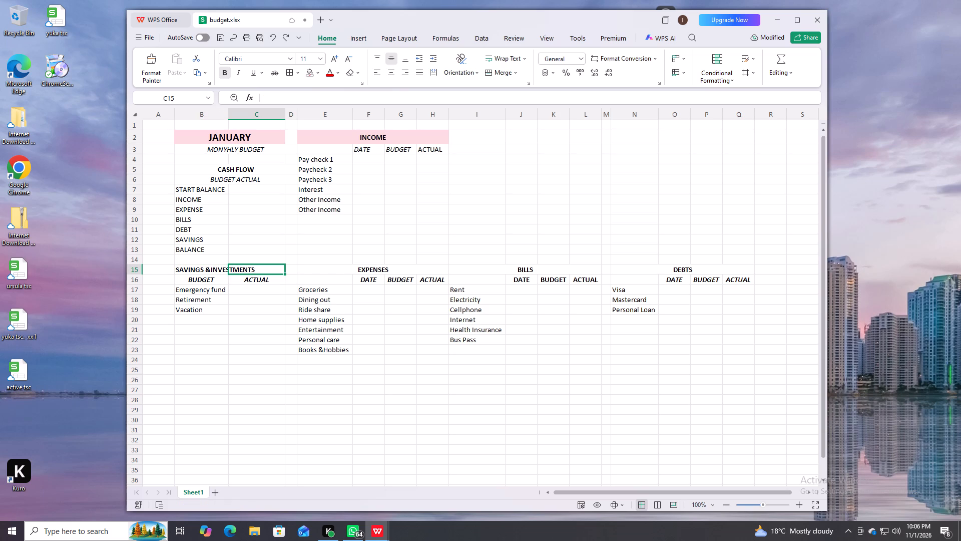
left_click_drag(235, 268, 209, 265)
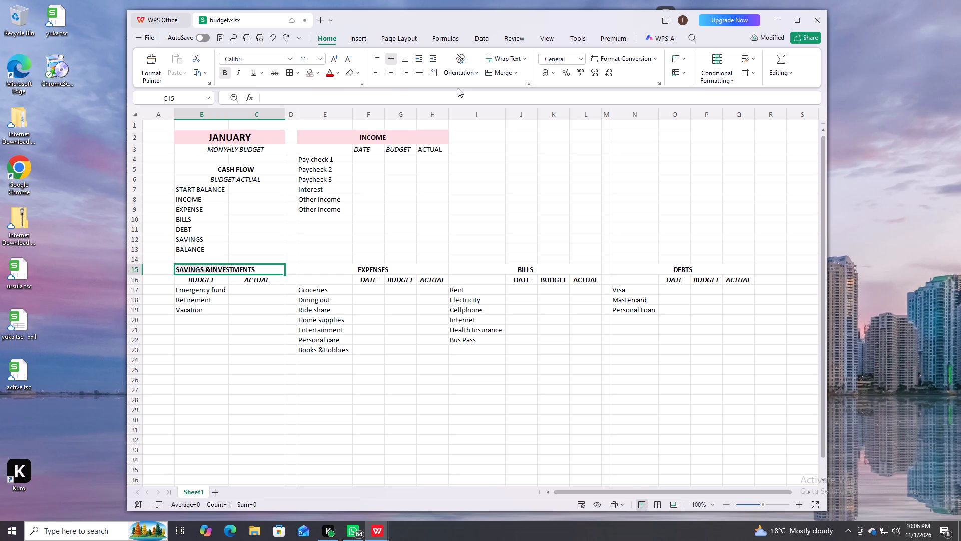
left_click(516, 73)
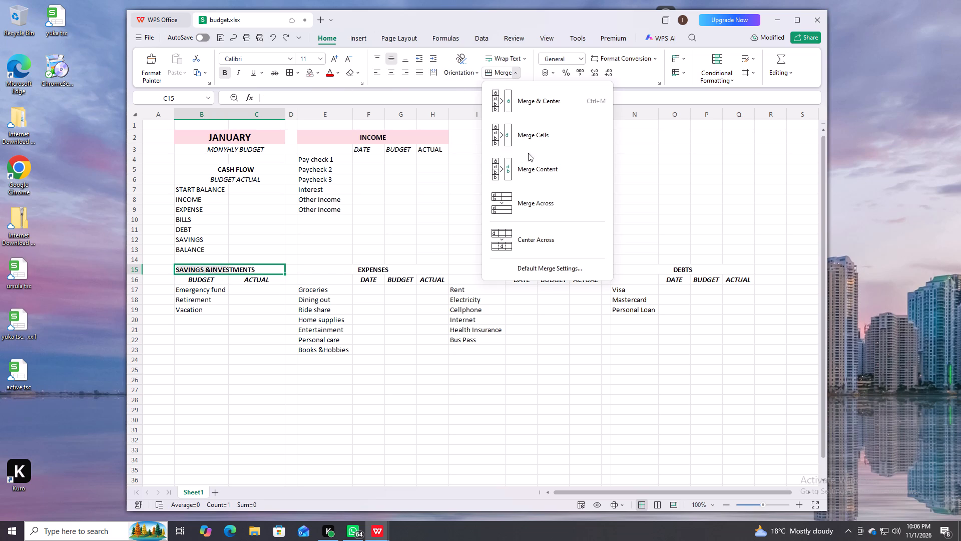
left_click(523, 144)
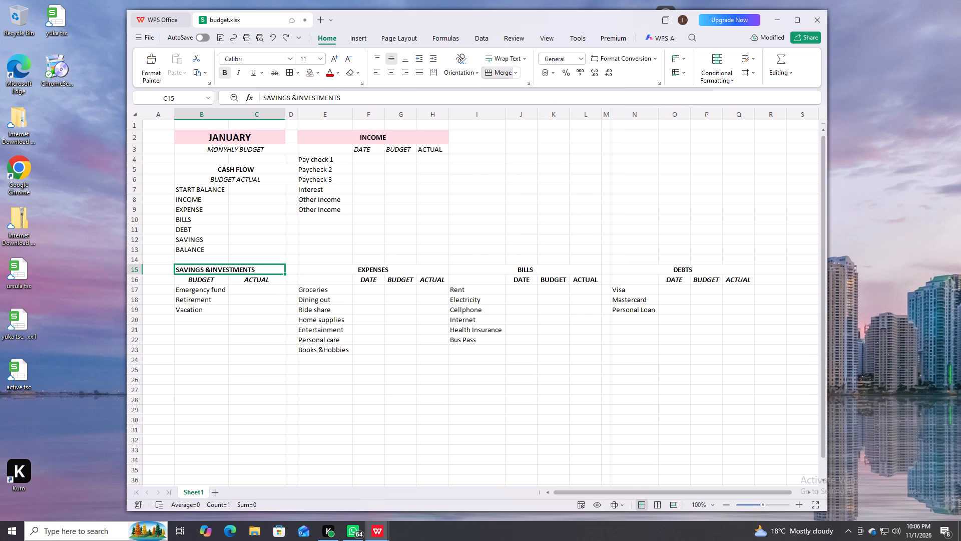
left_click(395, 75)
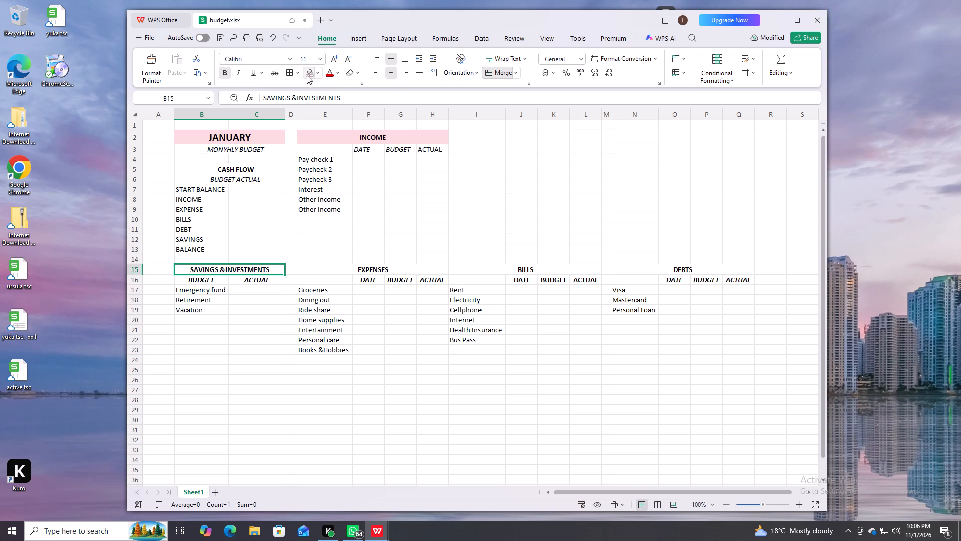
Fill the merged SAVINGS &INVESTMENTS heading at B15 with the lightest blue theme color.
left_click(320, 75)
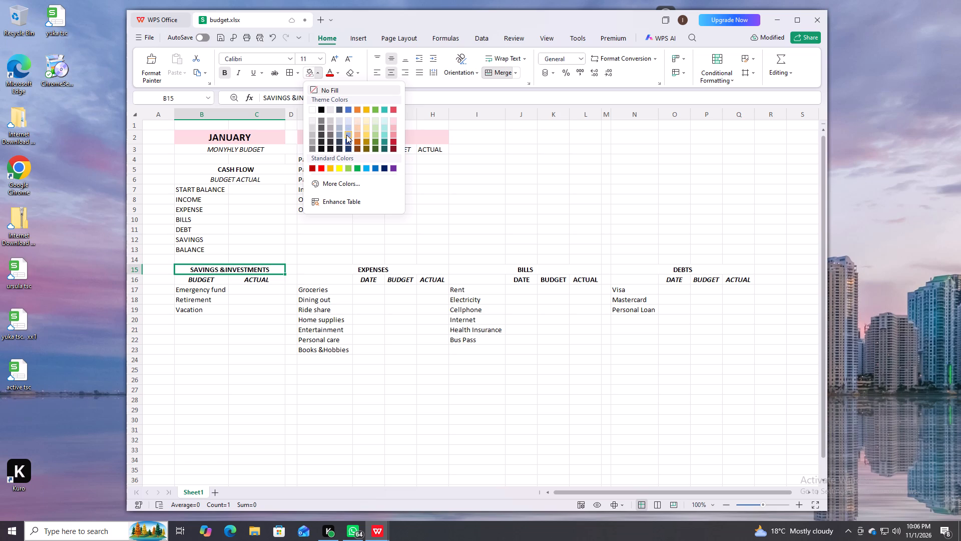
left_click(347, 120)
Fill the merged EXPENSES, BILLS and DEBTS headings in row 15 with the second-lightest blue theme color.
left_click(400, 265)
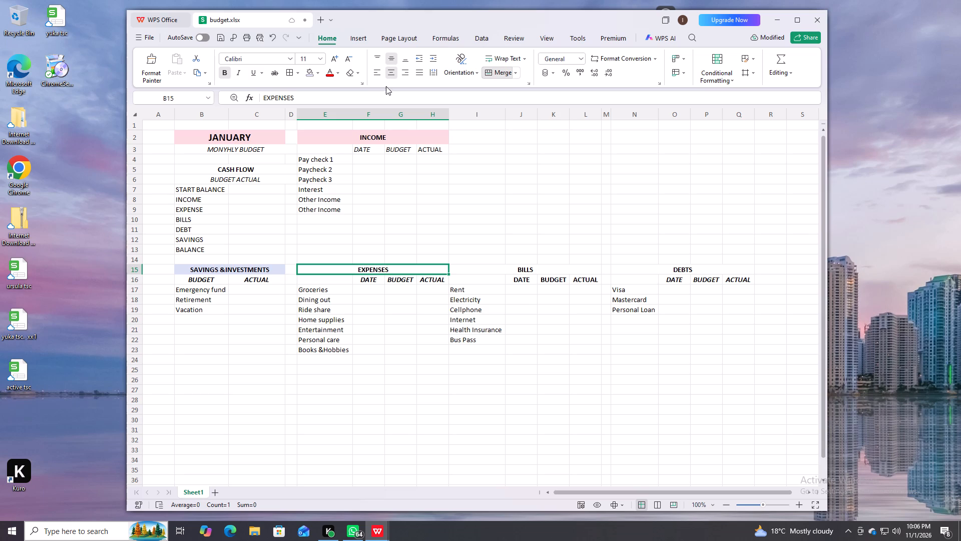
left_click(319, 76)
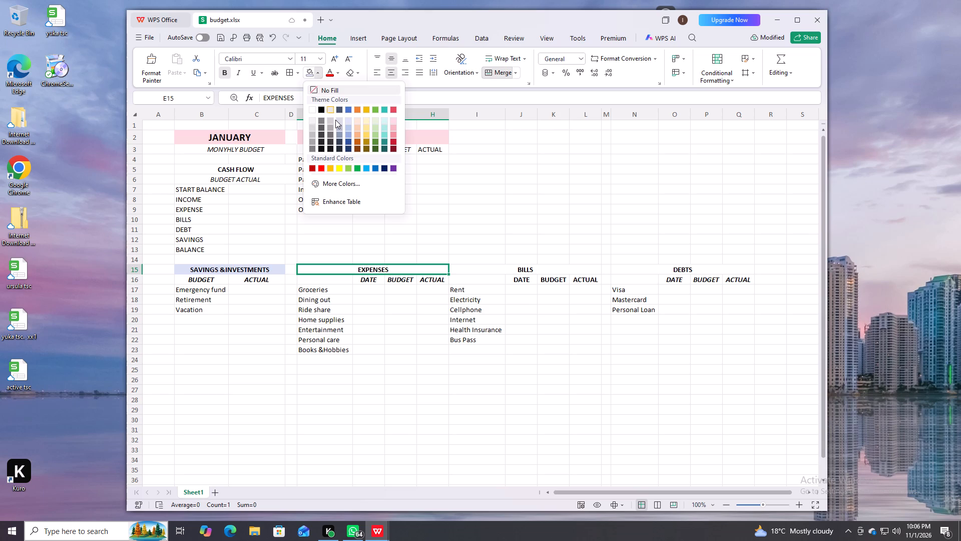
left_click(346, 126)
left_click(482, 268)
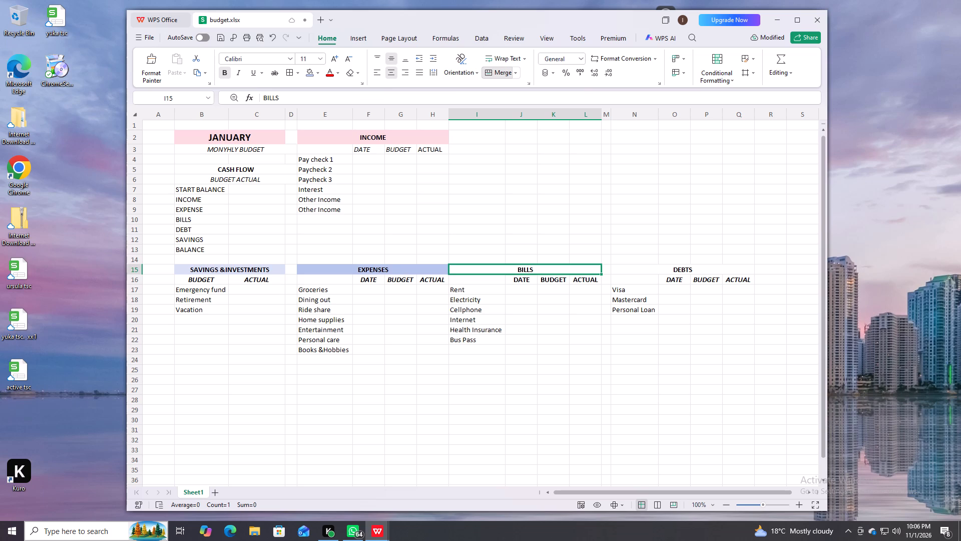
left_click(317, 74)
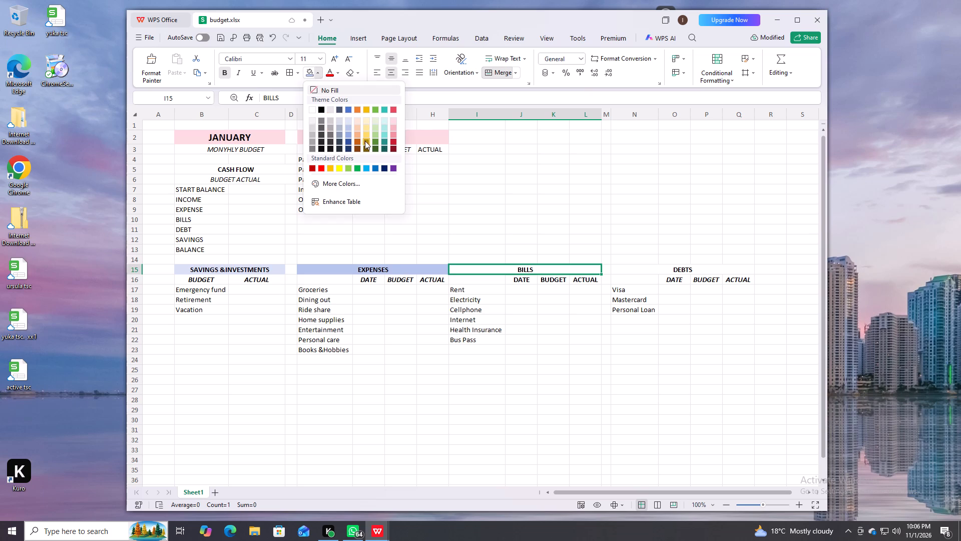
left_click(347, 129)
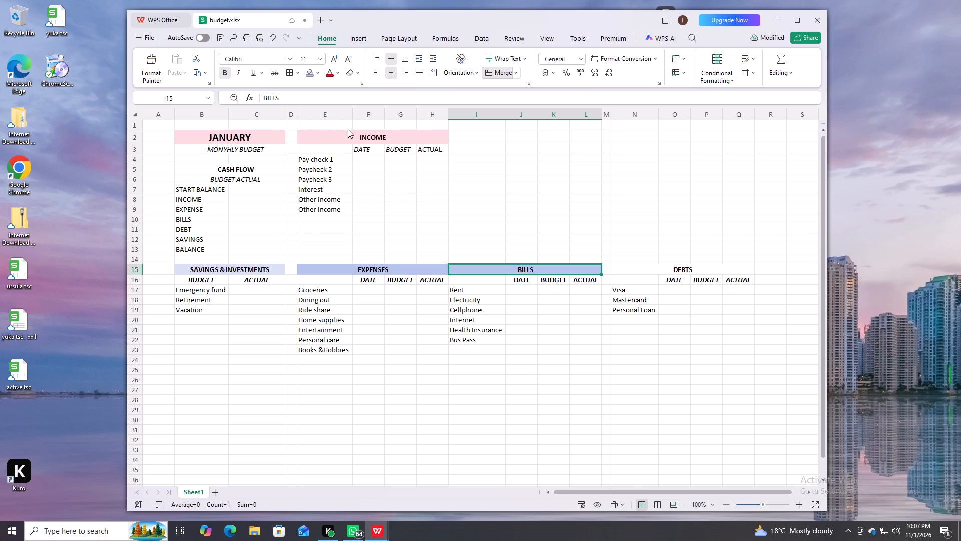
left_click(631, 267)
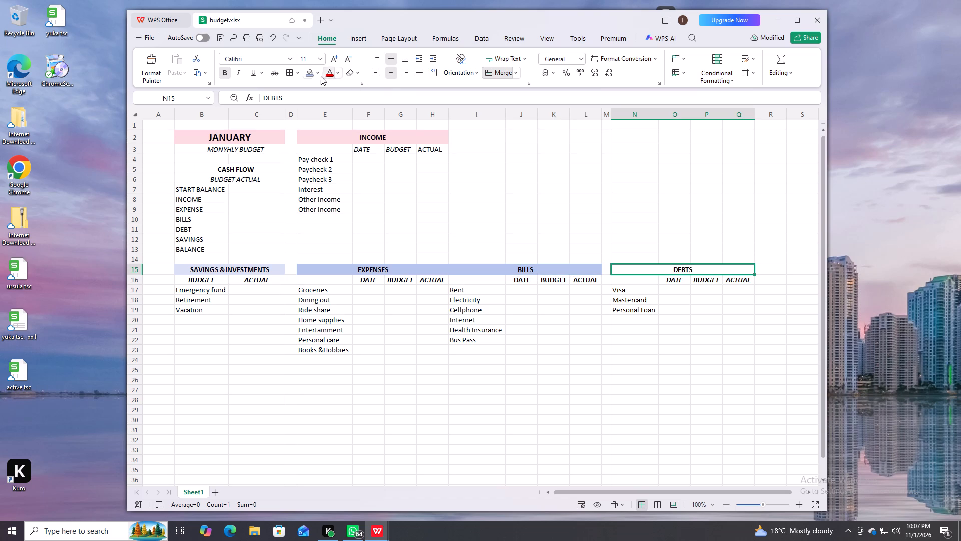
left_click(317, 70)
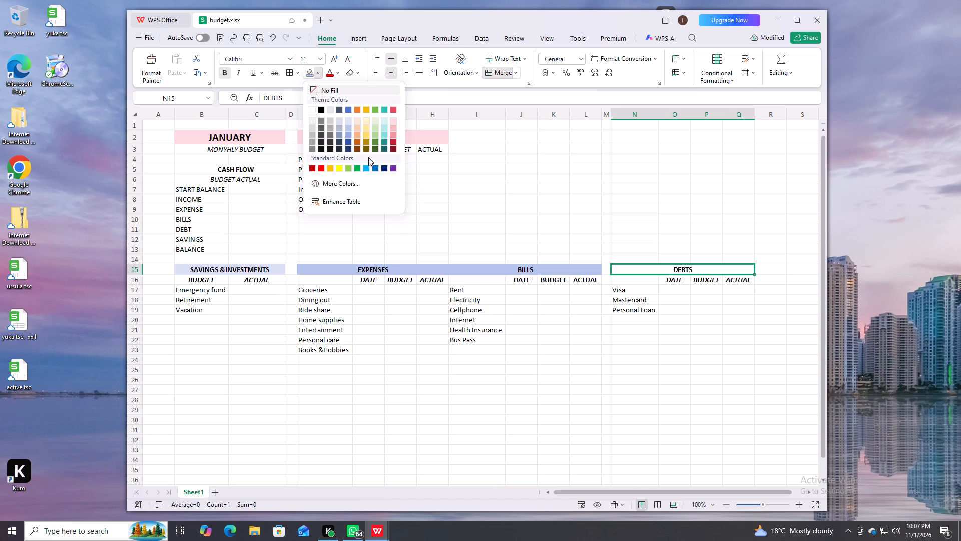
left_click(351, 127)
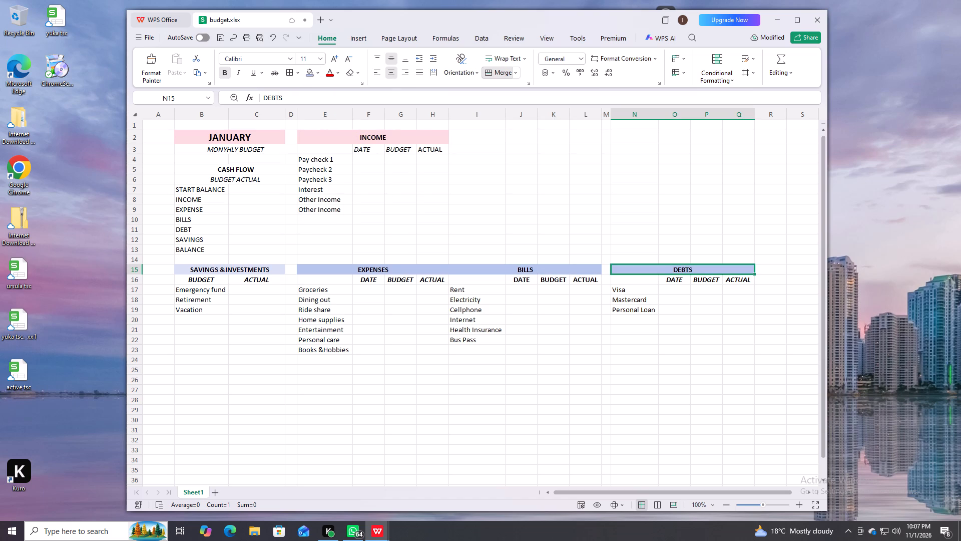
left_click(233, 289)
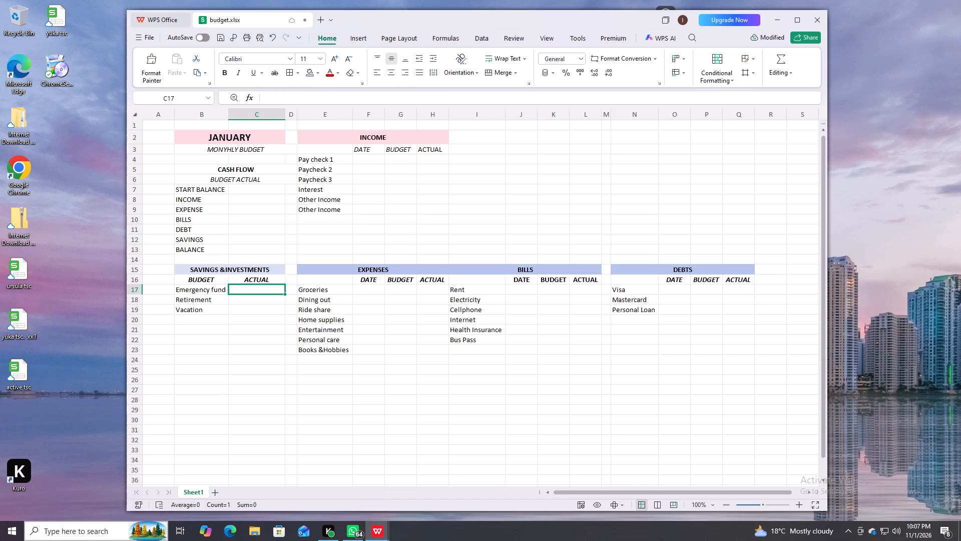
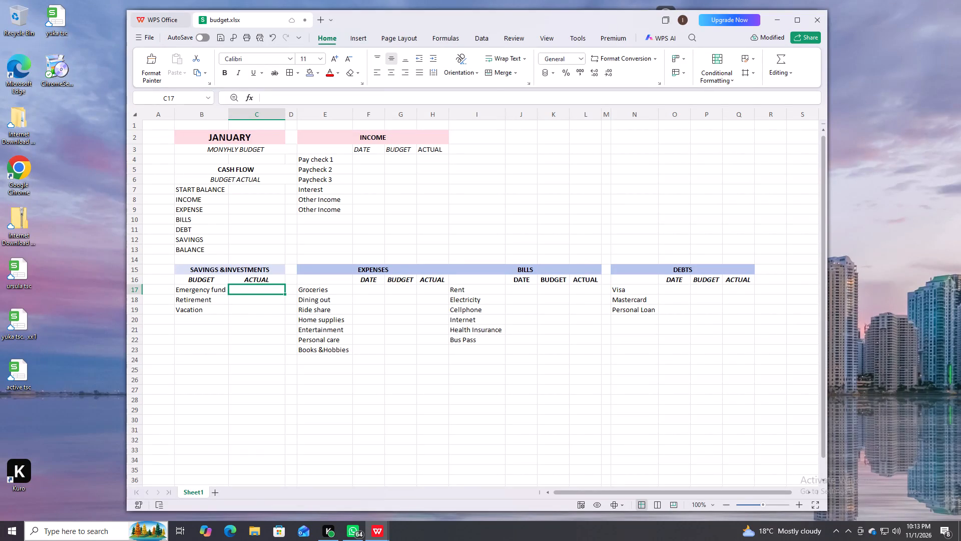
Fill the BUDGET and ACTUAL subheadings in B16:C16 under SAVINGS &INVESTMENTS with standard yellow.
left_click_drag(214, 279, 242, 276)
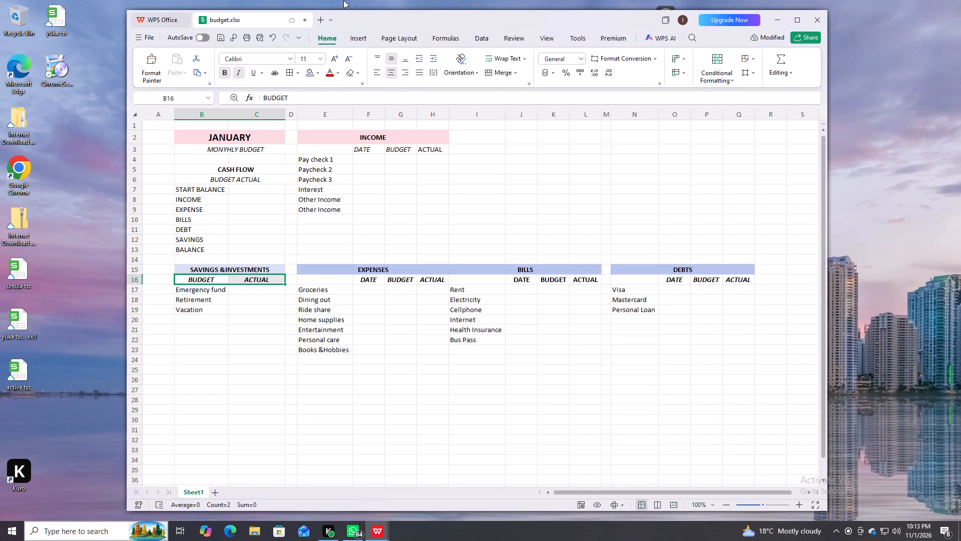
left_click(315, 72)
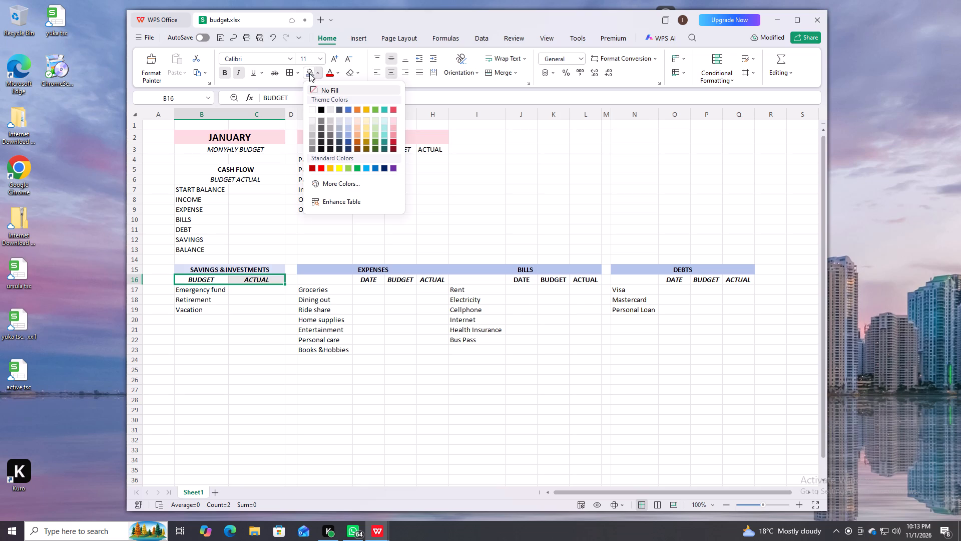
left_click(339, 170)
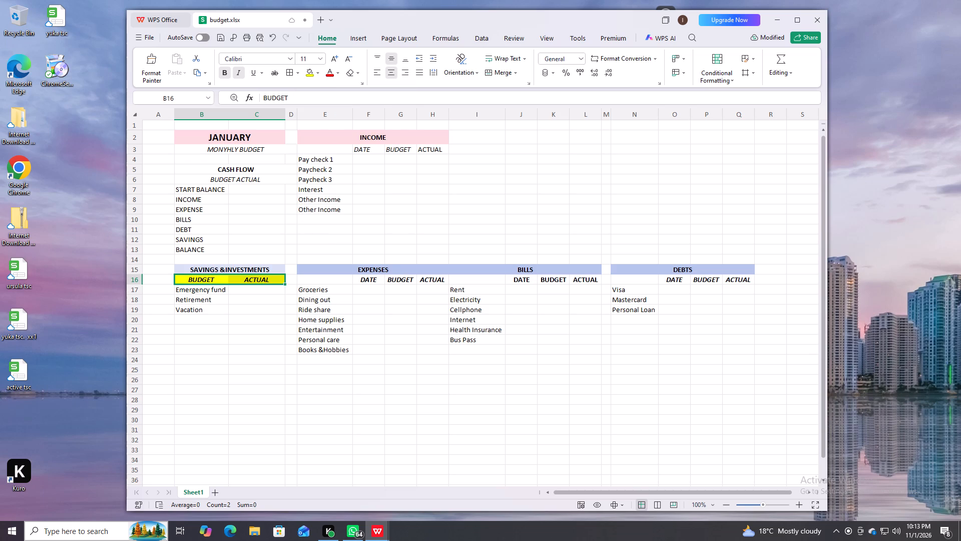
Fill the DATE, BUDGET and ACTUAL subheadings in F16:H16 under EXPENSES with standard yellow.
left_click_drag(379, 282, 410, 280)
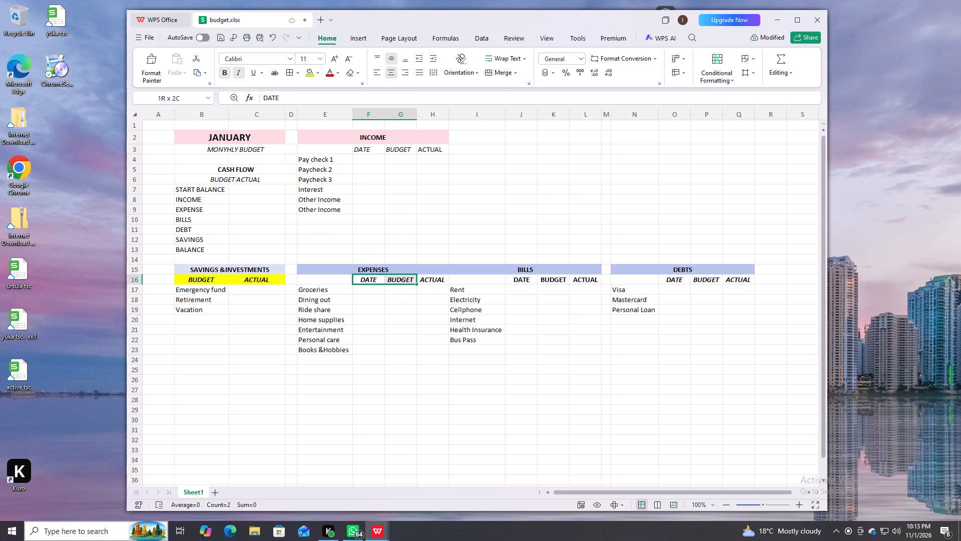
left_click_drag(410, 280, 430, 278)
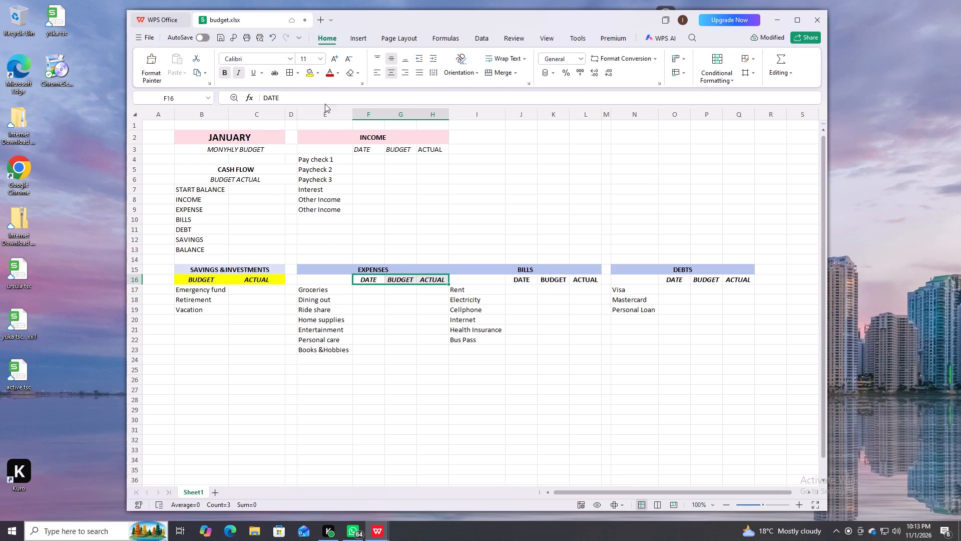
left_click(317, 74)
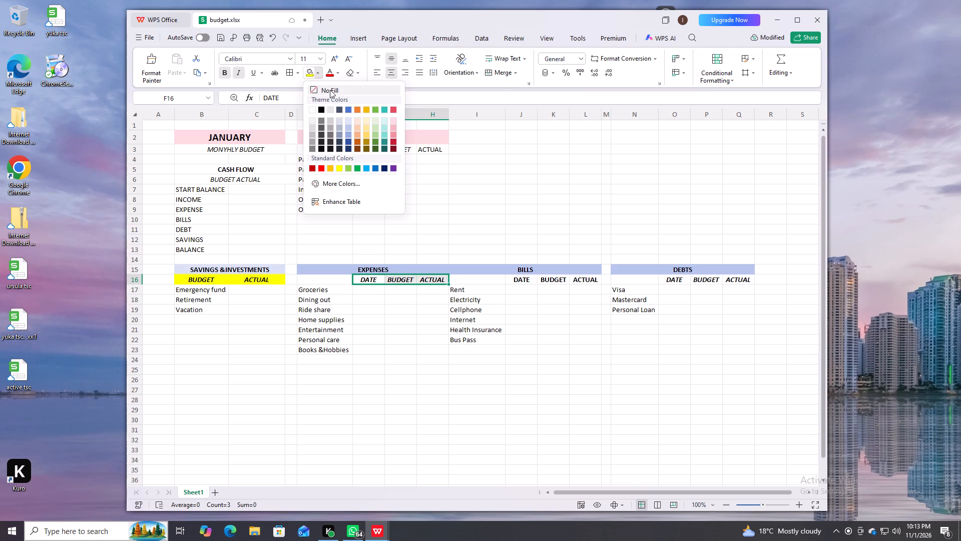
left_click(367, 132)
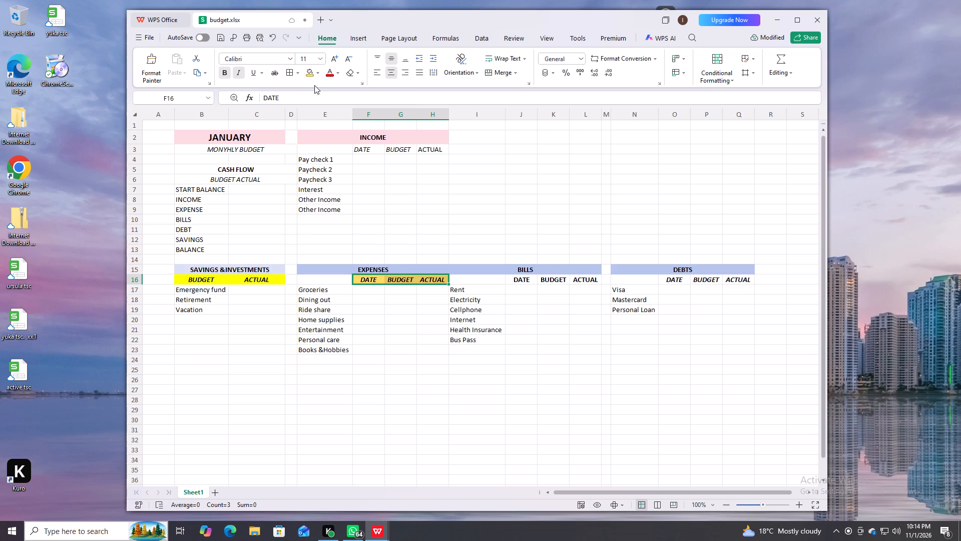
left_click(319, 72)
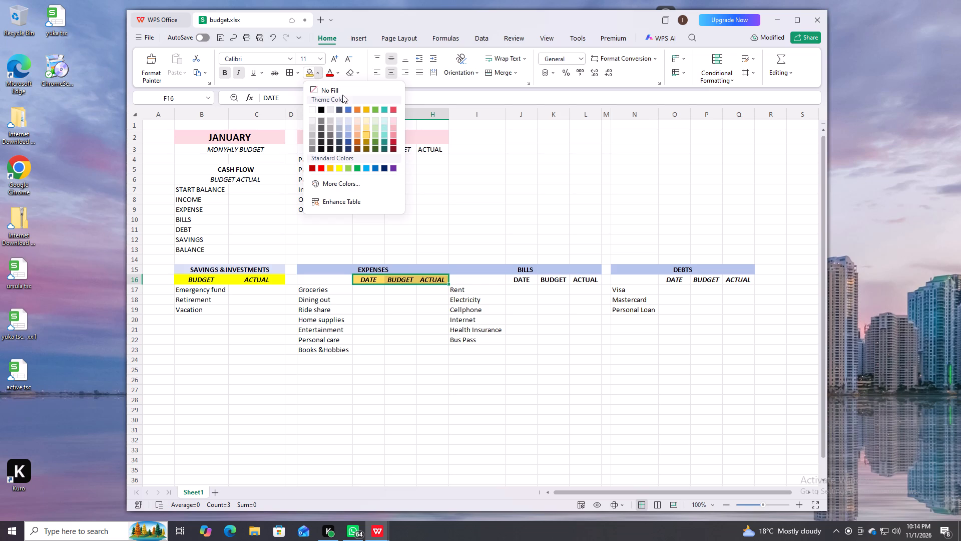
left_click(337, 168)
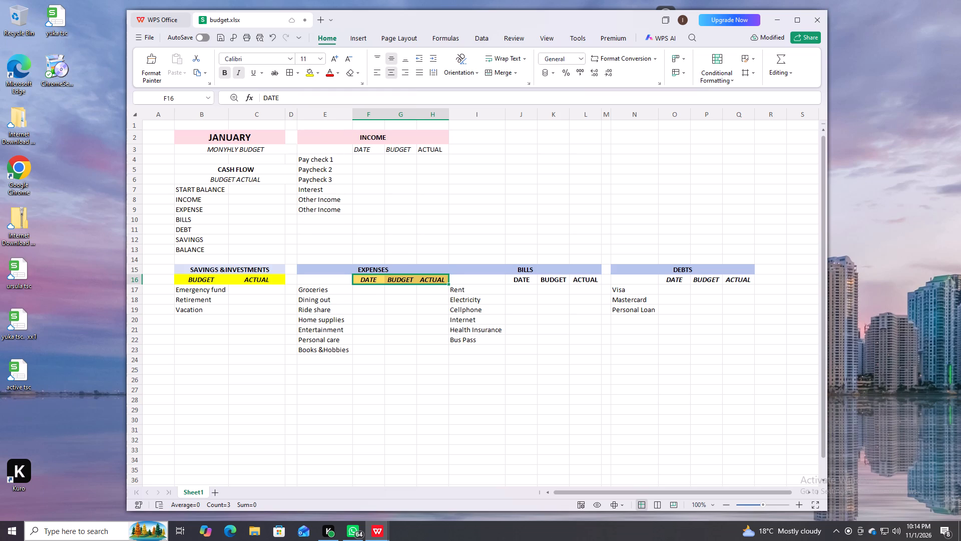
Fill the DATE, BUDGET and ACTUAL subheadings under BILLS (J16:L16) and DEBTS (O16:Q16) with standard yellow.
left_click_drag(529, 283, 582, 278)
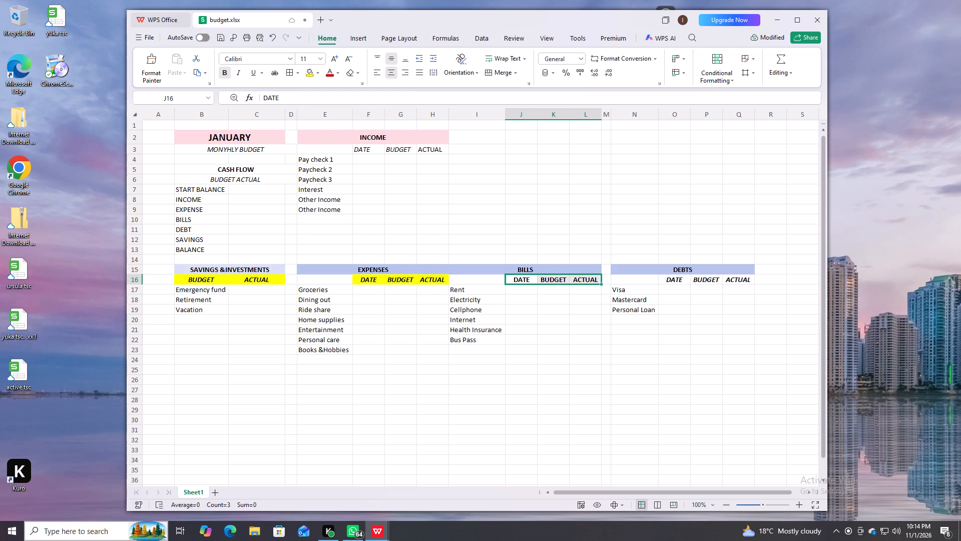
left_click(315, 73)
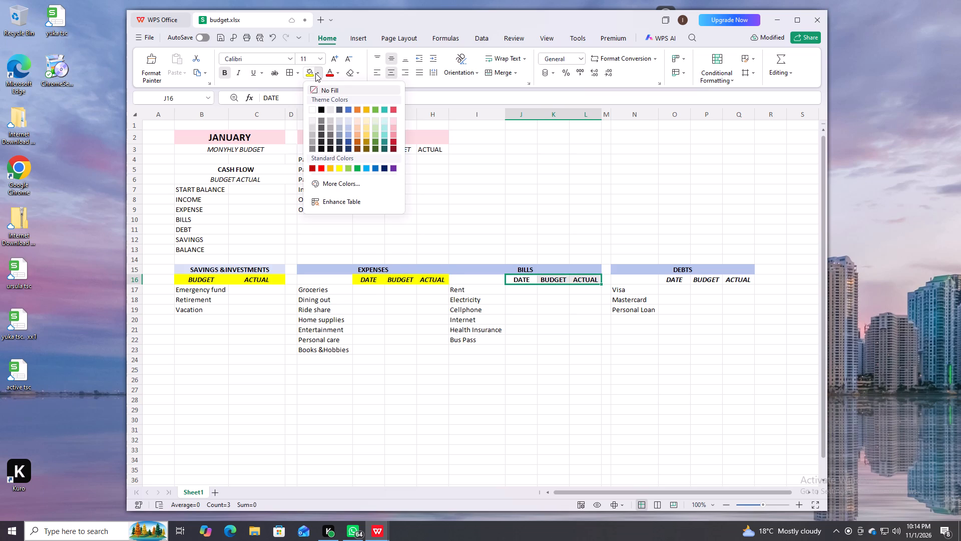
left_click(336, 168)
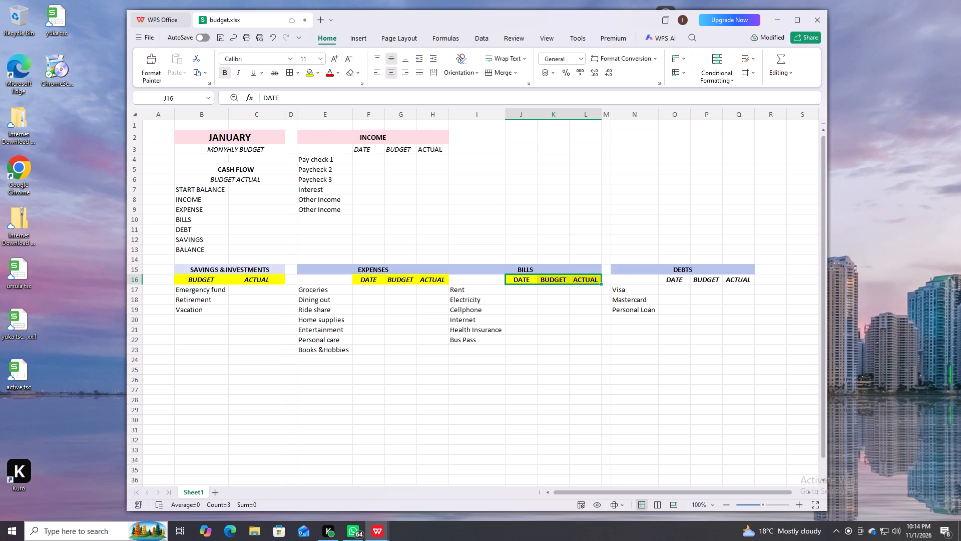
left_click_drag(634, 277, 645, 276)
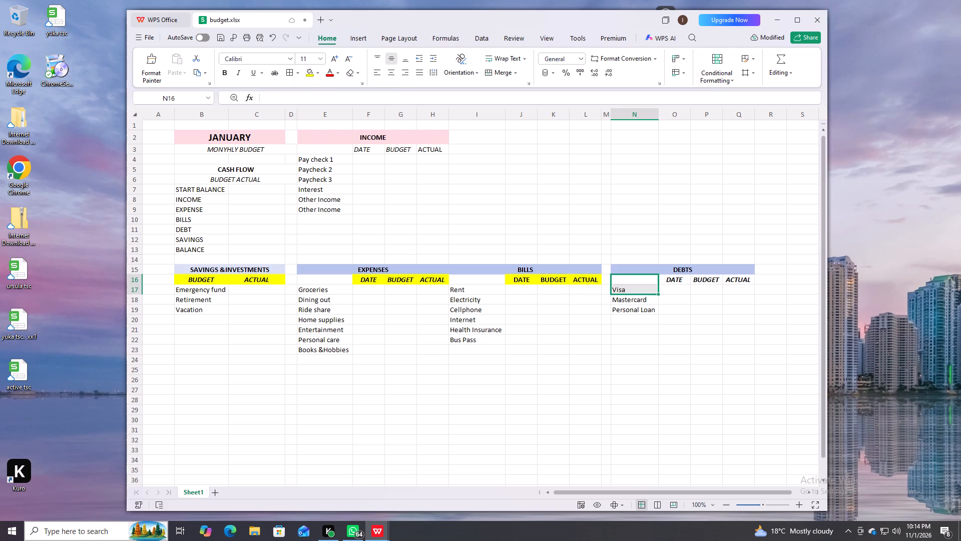
left_click_drag(677, 276, 713, 273)
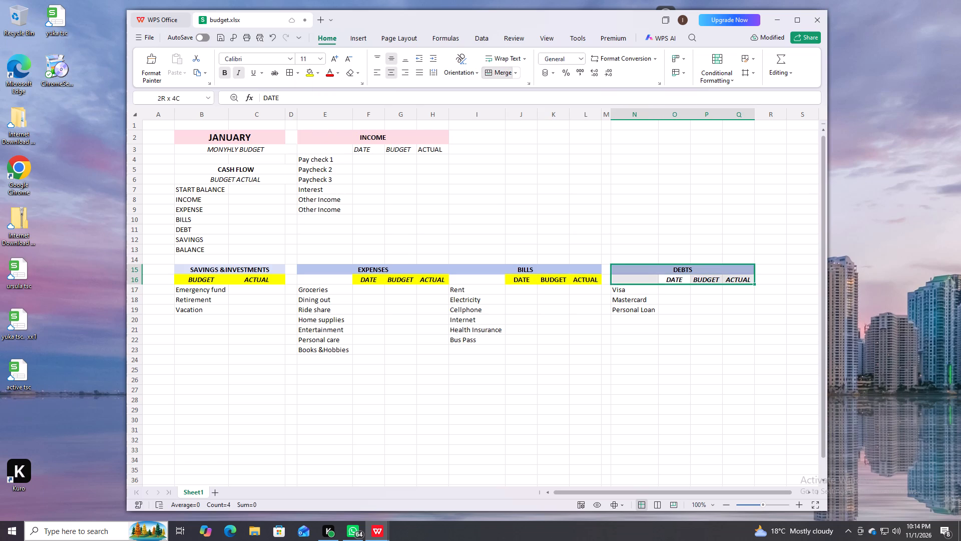
left_click_drag(713, 273, 742, 276)
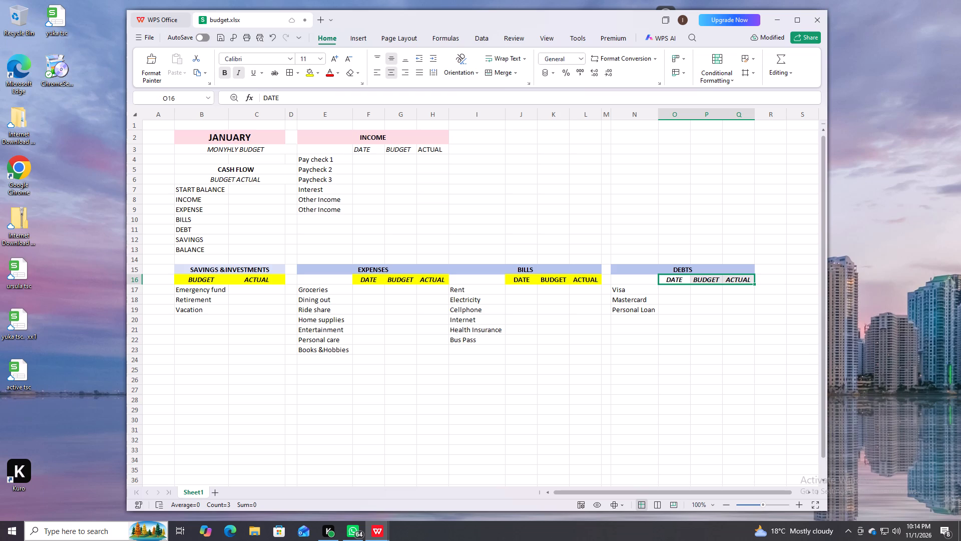
left_click(317, 74)
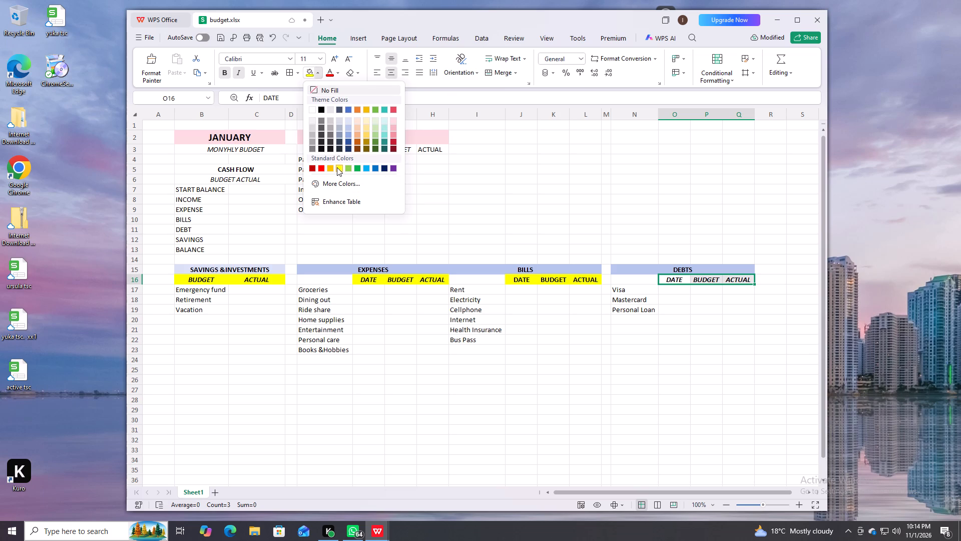
left_click(337, 167)
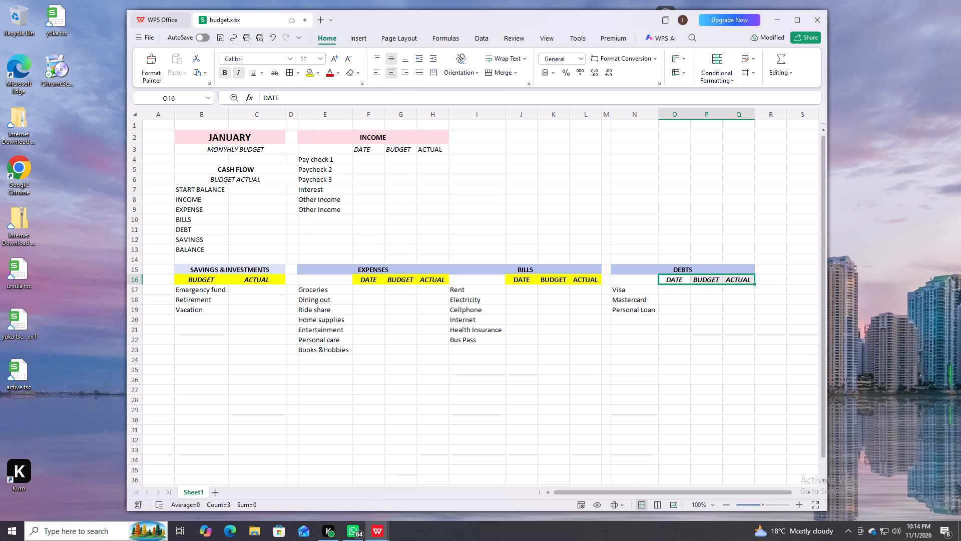